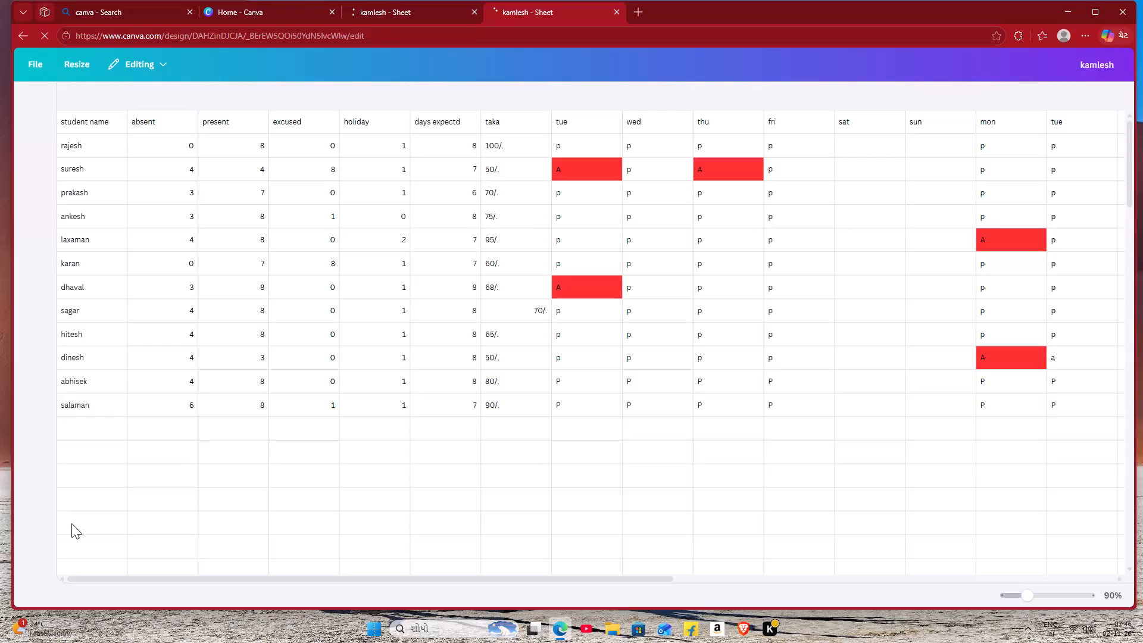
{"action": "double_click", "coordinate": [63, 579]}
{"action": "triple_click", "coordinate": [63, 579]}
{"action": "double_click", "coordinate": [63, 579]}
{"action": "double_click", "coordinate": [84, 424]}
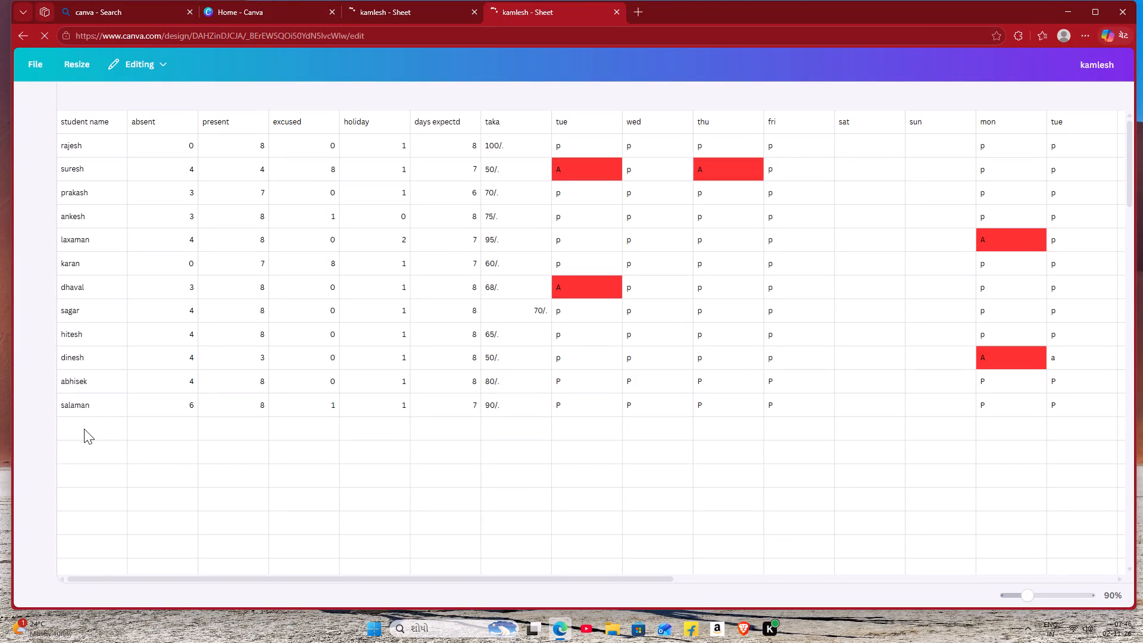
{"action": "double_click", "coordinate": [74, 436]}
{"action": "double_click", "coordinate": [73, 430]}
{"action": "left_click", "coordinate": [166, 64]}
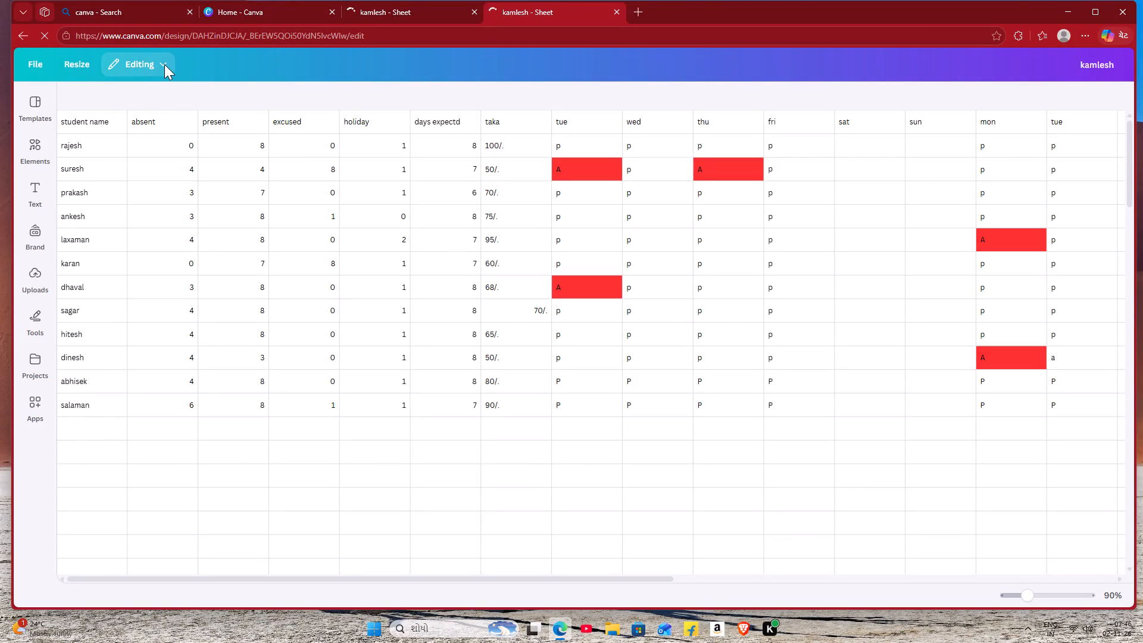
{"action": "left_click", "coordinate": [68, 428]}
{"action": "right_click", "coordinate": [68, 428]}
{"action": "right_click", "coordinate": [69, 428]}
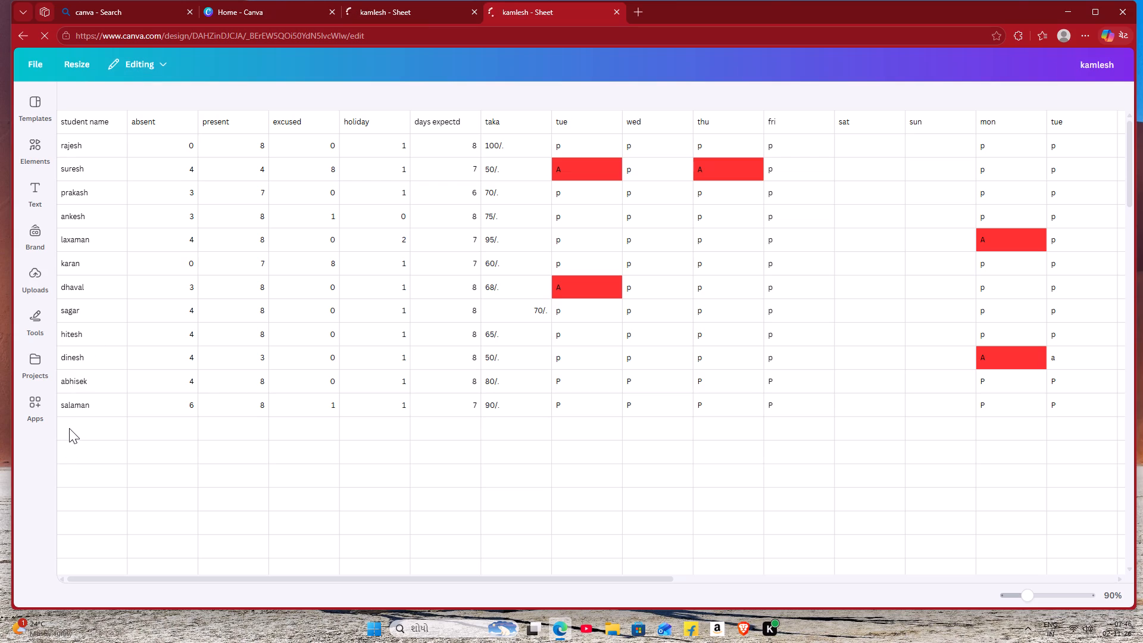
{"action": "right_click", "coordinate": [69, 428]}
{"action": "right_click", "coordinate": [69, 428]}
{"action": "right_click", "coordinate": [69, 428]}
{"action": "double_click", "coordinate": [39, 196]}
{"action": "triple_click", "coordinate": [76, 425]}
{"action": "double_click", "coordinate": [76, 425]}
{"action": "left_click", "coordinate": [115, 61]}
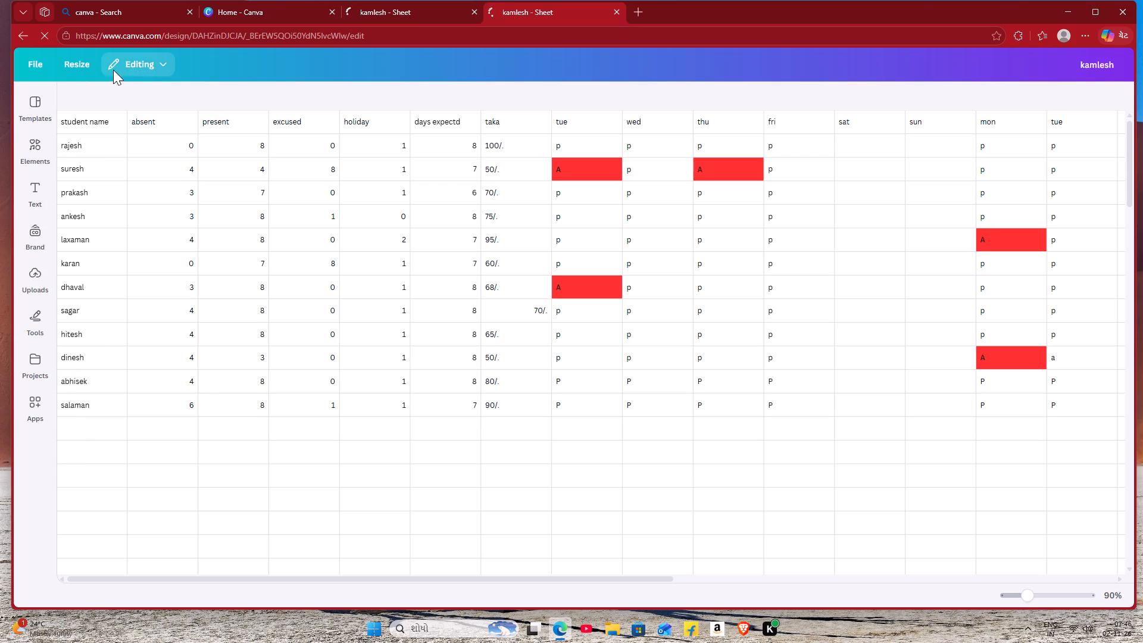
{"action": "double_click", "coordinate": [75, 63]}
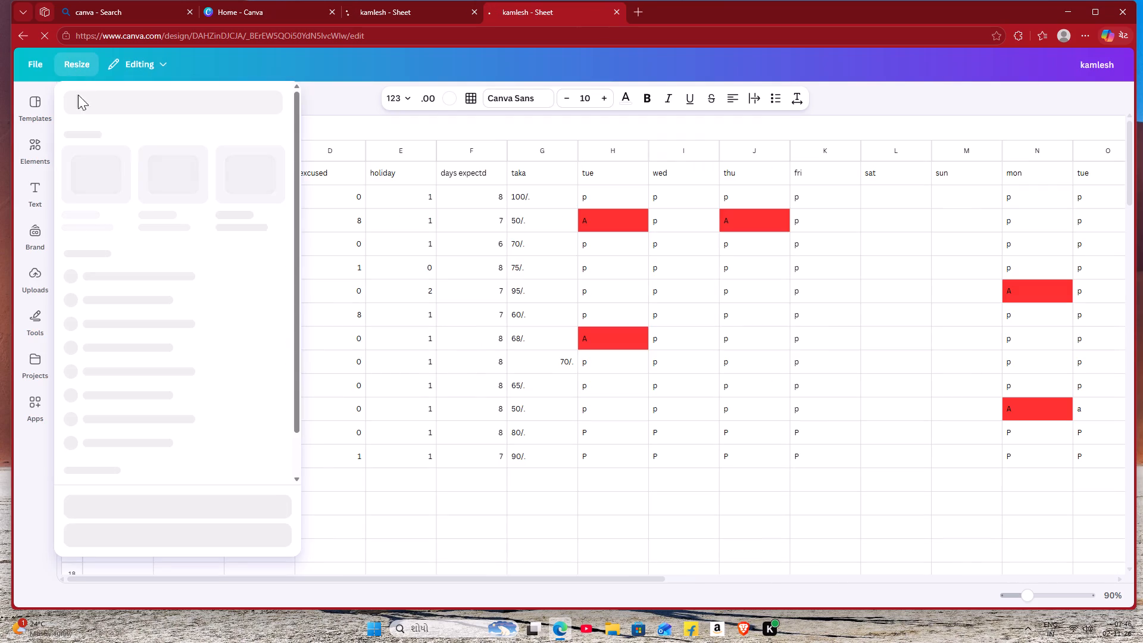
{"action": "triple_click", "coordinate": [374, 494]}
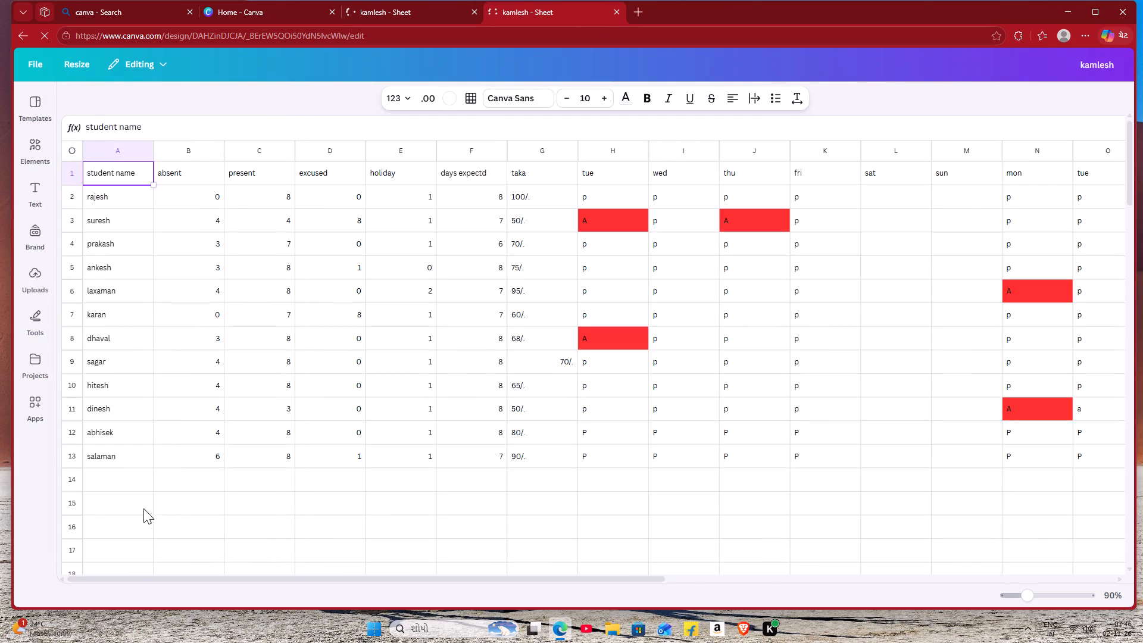
Add student natavar in row 14 with absent 4, present 7, excused 0, holiday 1 and days expected 8.
{"action": "double_click", "coordinate": [102, 478]}
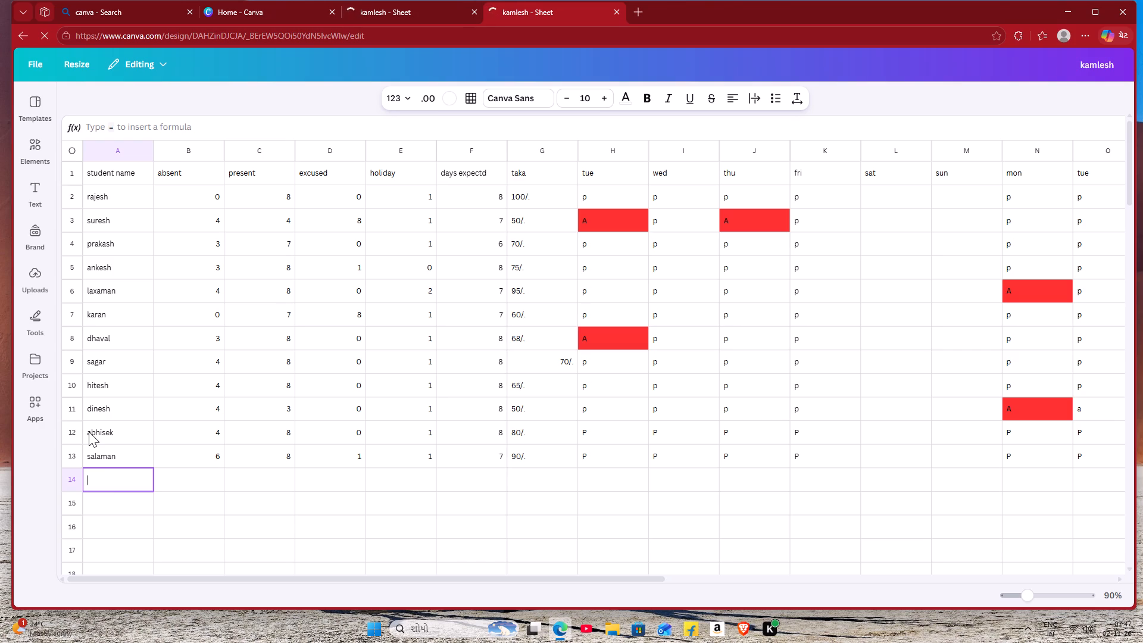
{"action": "key", "text": "n"}
{"action": "type", "text": "atavar"}
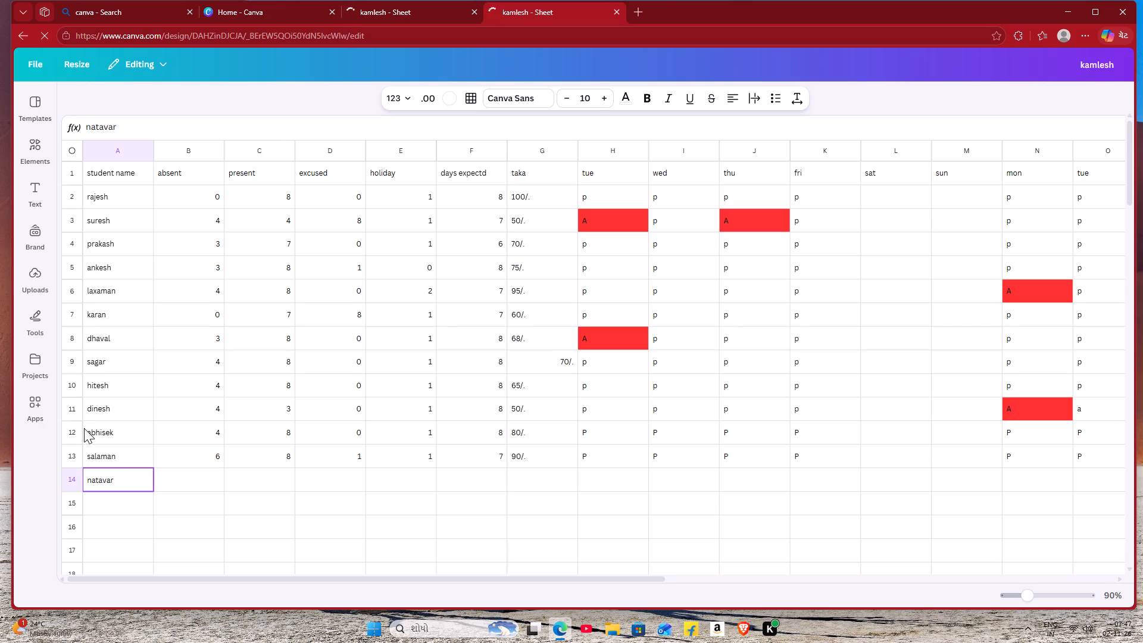
{"action": "left_click", "coordinate": [185, 488]}
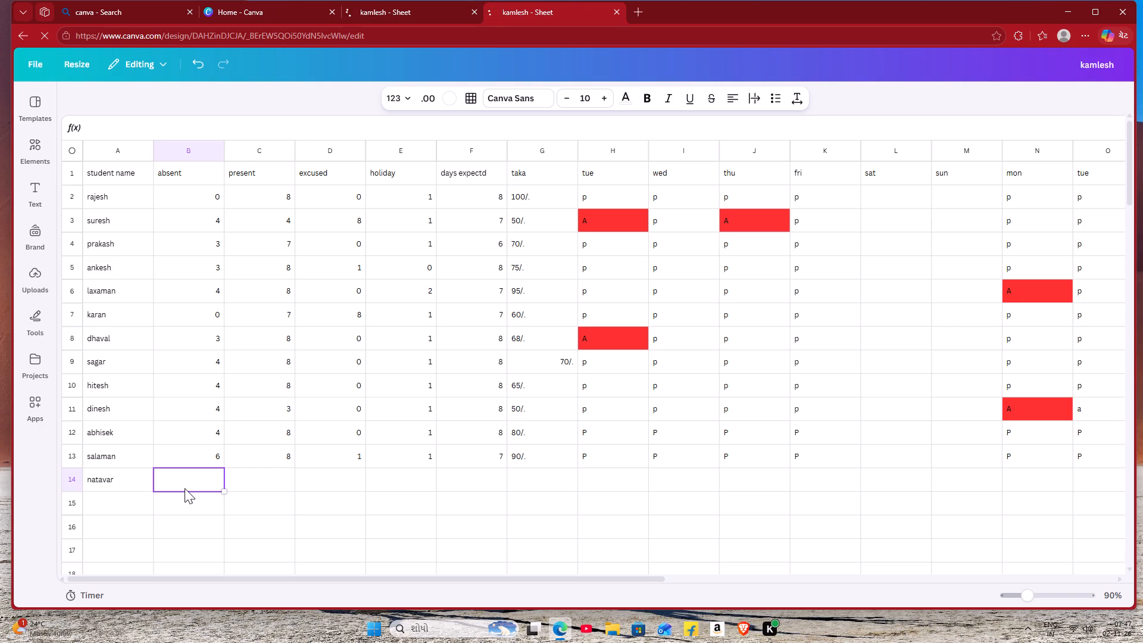
{"action": "key", "text": "4"}
{"action": "left_click", "coordinate": [277, 489]}
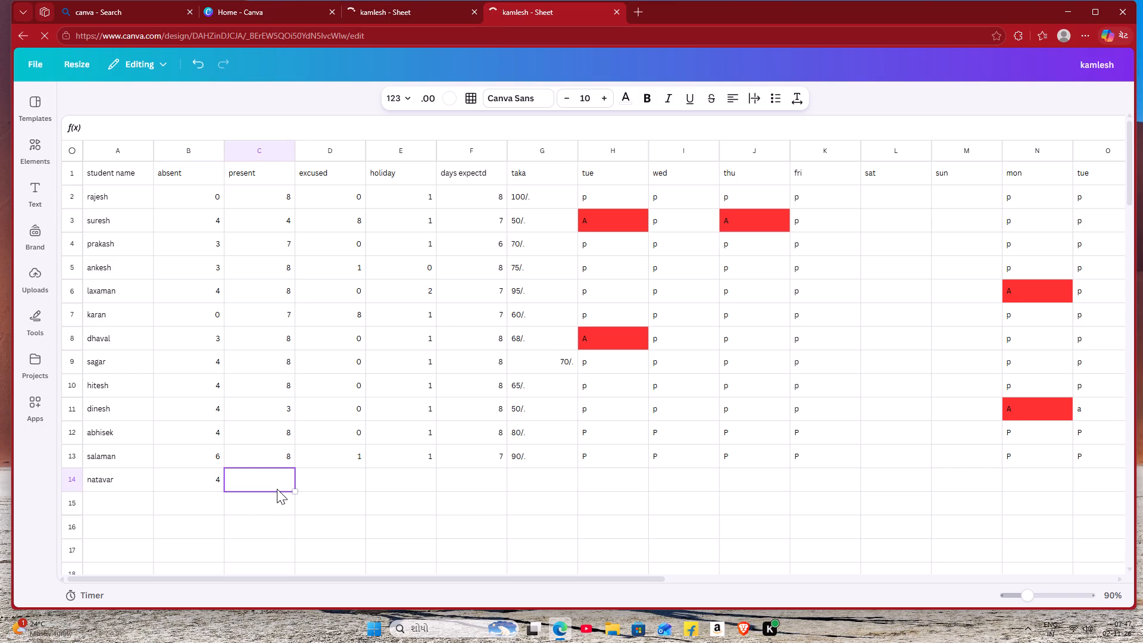
{"action": "key", "text": "7"}
{"action": "left_click", "coordinate": [354, 484]}
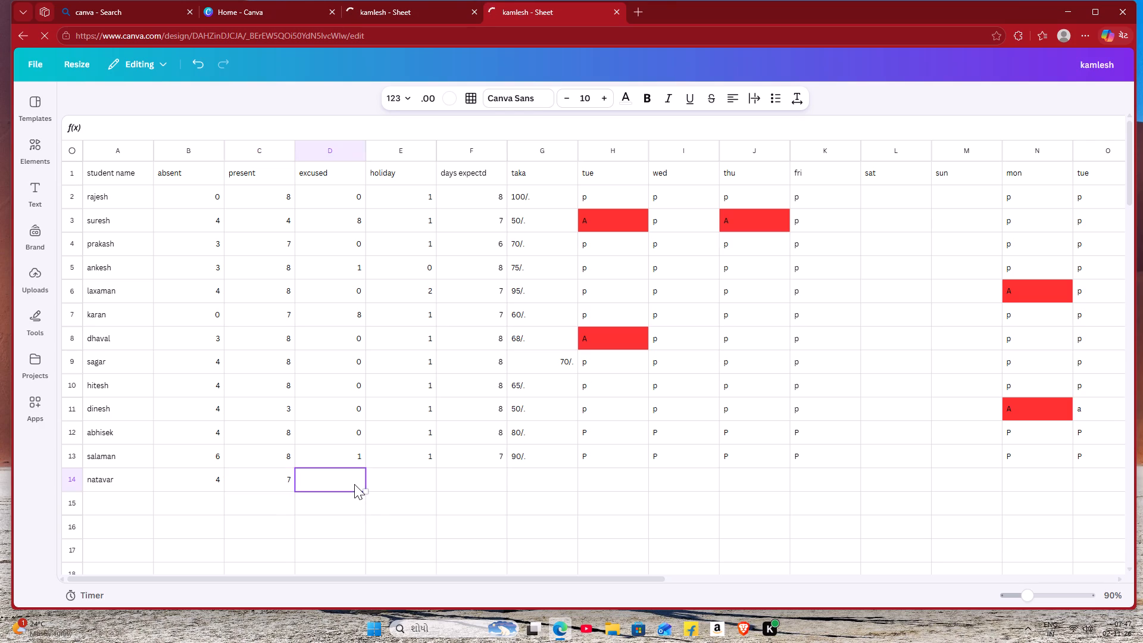
{"action": "key", "text": "0"}
{"action": "left_click", "coordinate": [381, 482]}
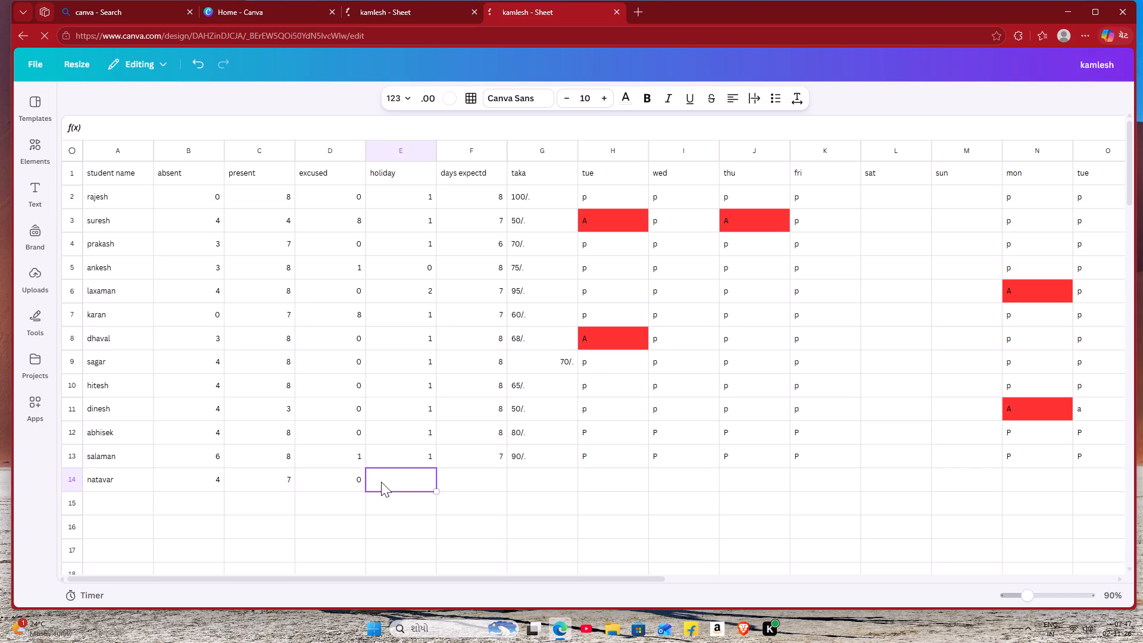
{"action": "key", "text": "1"}
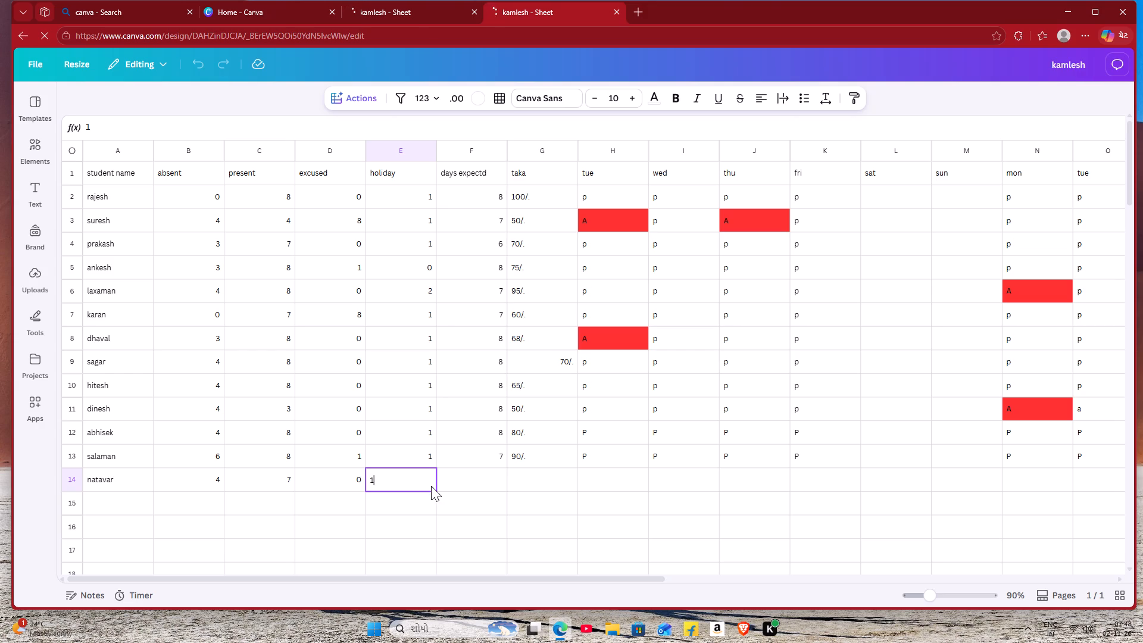
{"action": "left_click", "coordinate": [476, 477]}
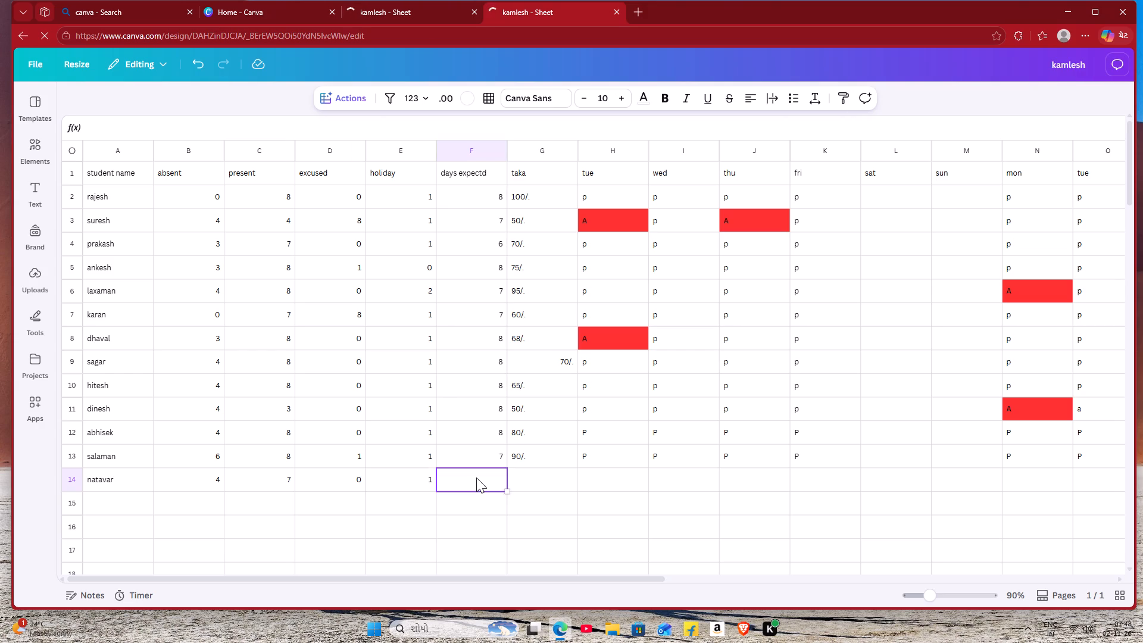
{"action": "key", "text": "8"}
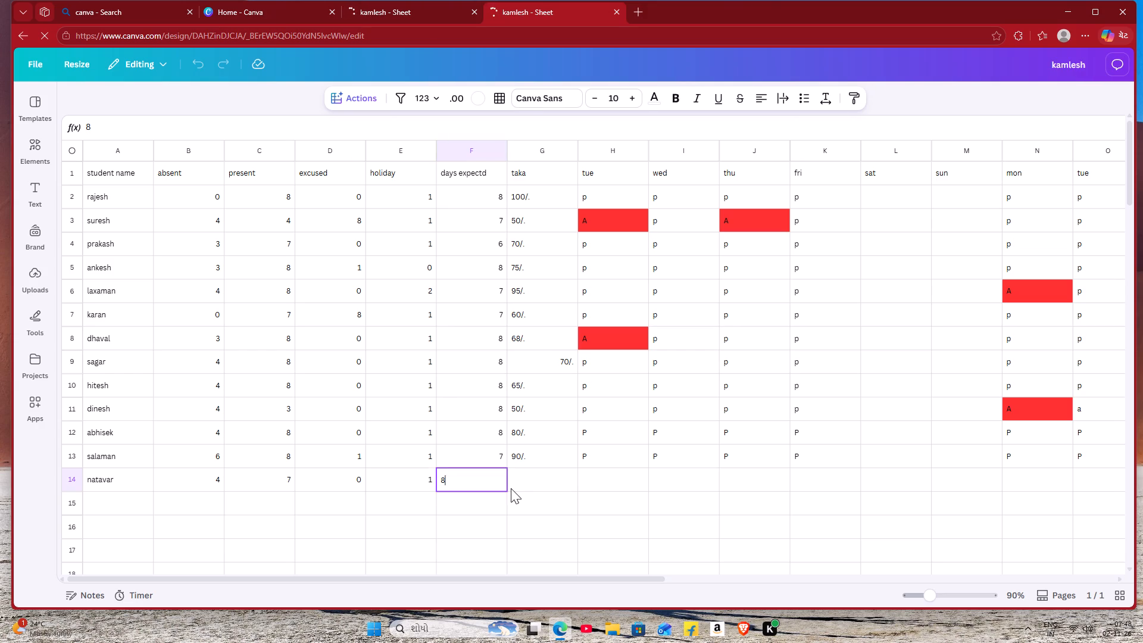
Enter 88/. as natavar's taka value.
{"action": "double_click", "coordinate": [530, 477]}
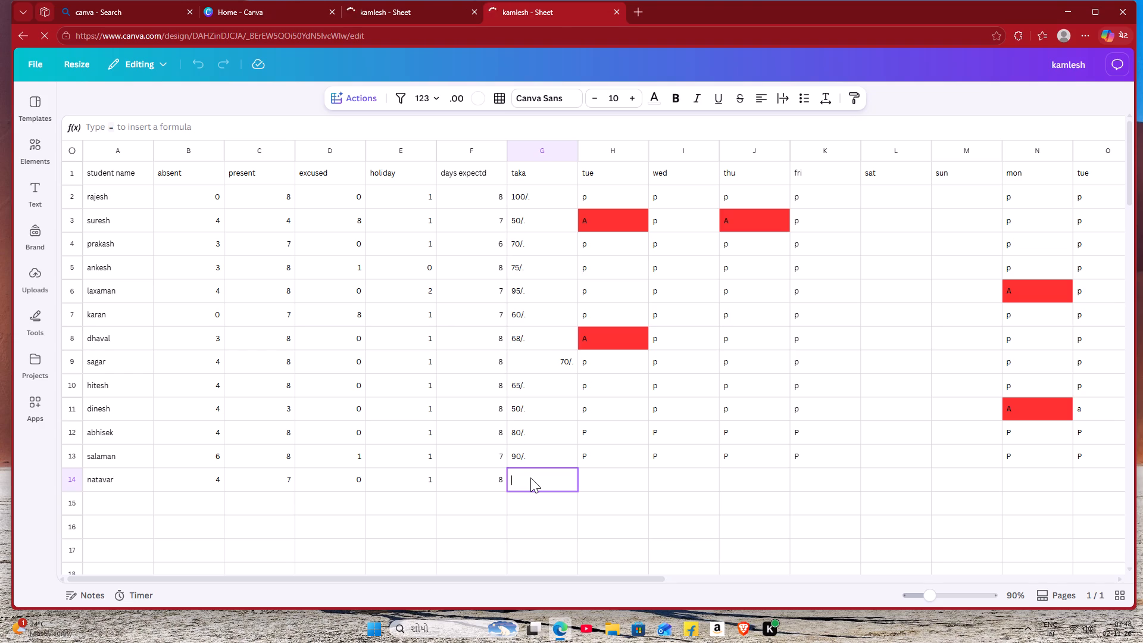
{"action": "type", "text": "88/"}
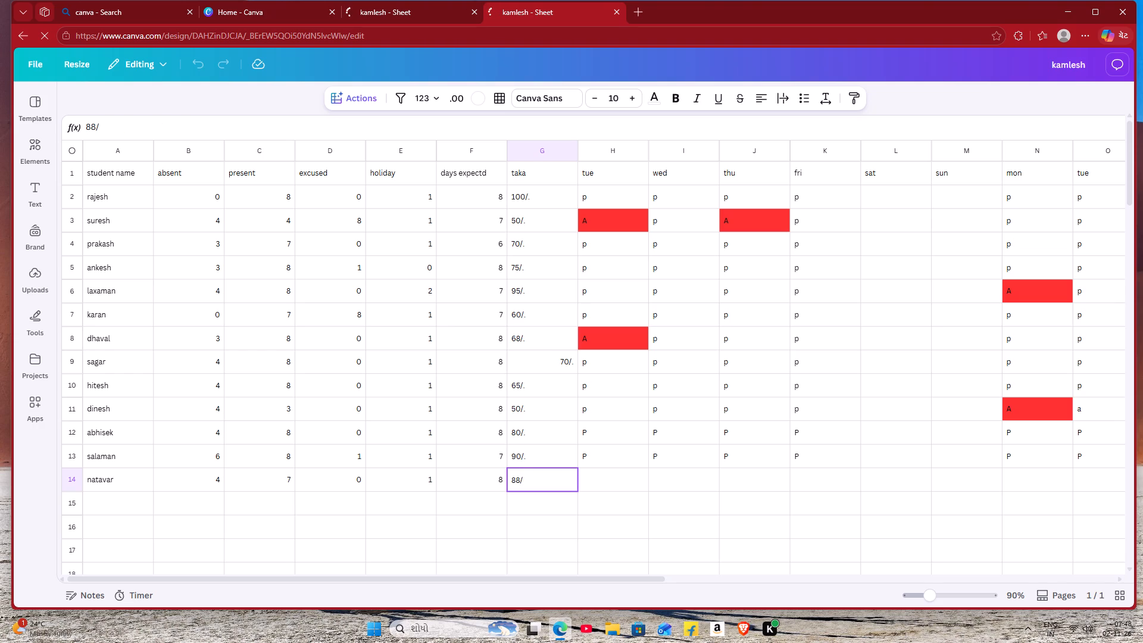
{"action": "key", "text": "period"}
Mark natavar's first-week attendance as a for Tuesday and p for Wednesday, Thursday and Friday.
{"action": "left_click", "coordinate": [588, 480]}
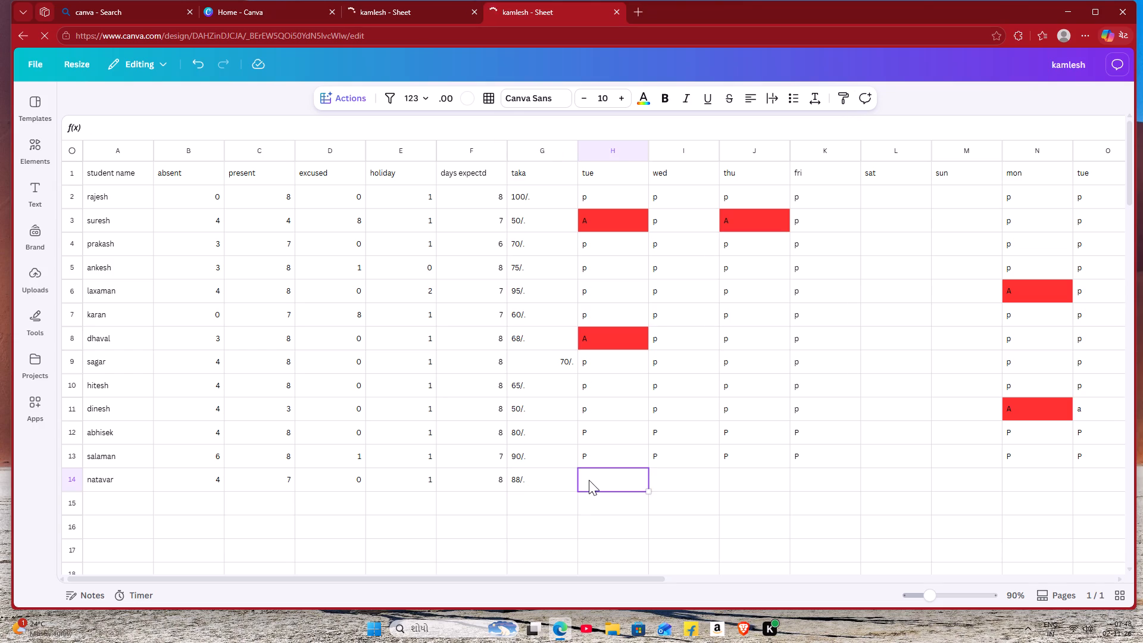
{"action": "key", "text": "a"}
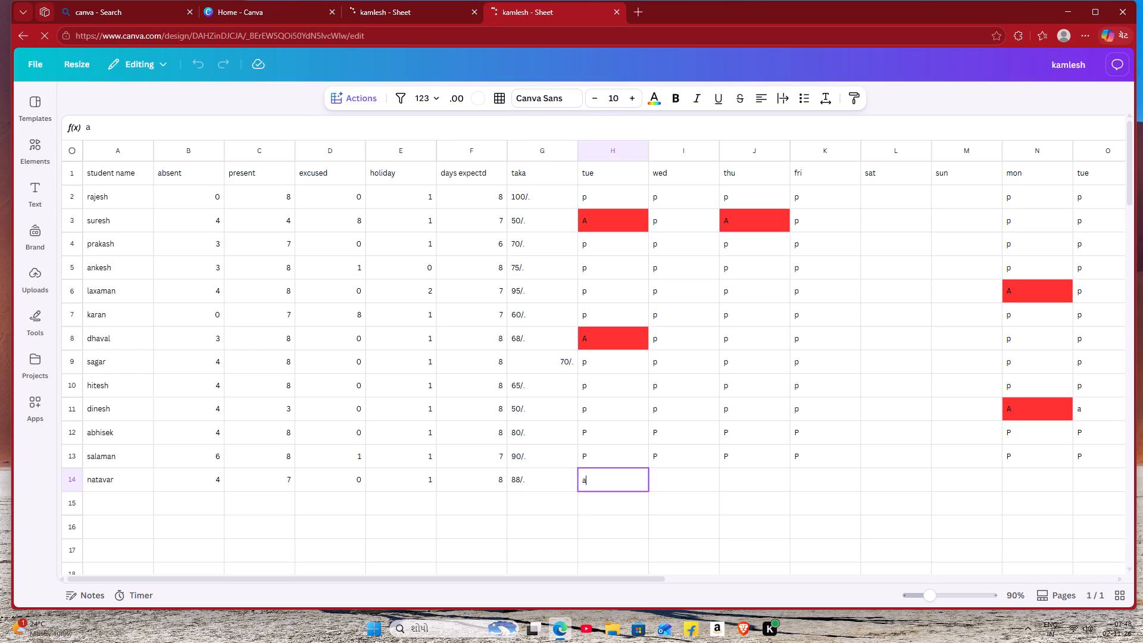
{"action": "double_click", "coordinate": [666, 485]}
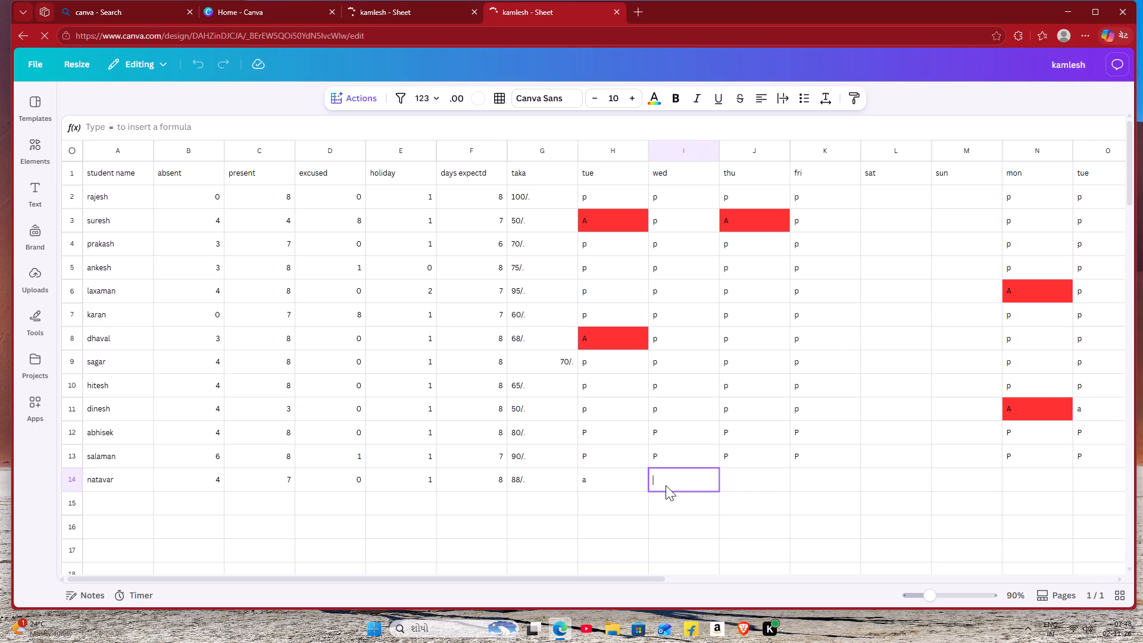
{"action": "key", "text": "p"}
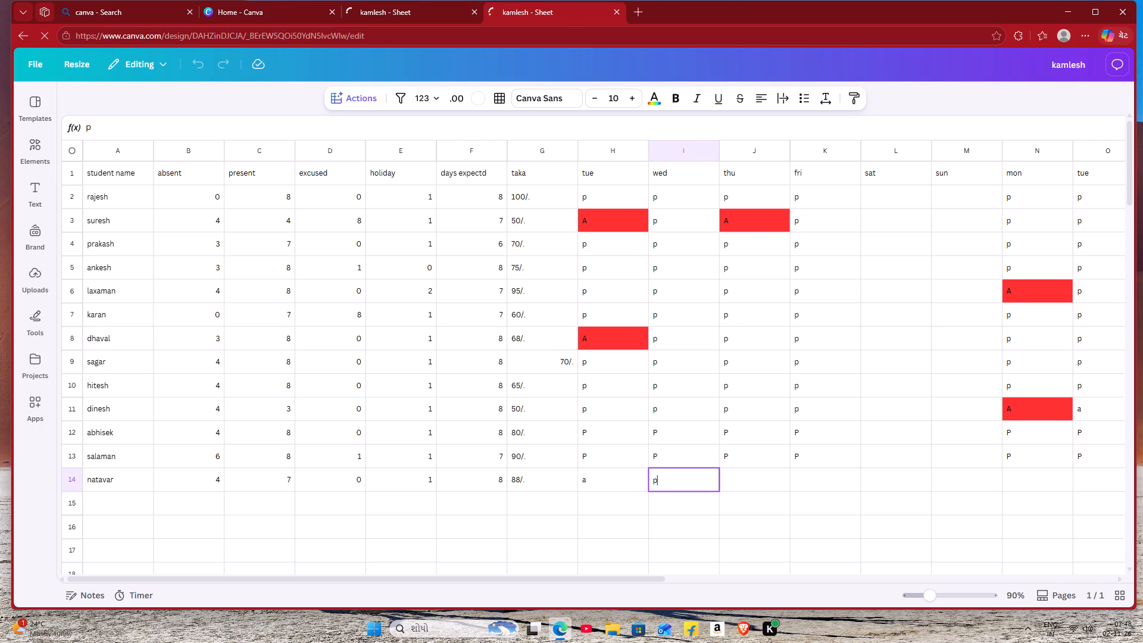
{"action": "key", "text": "Right"}
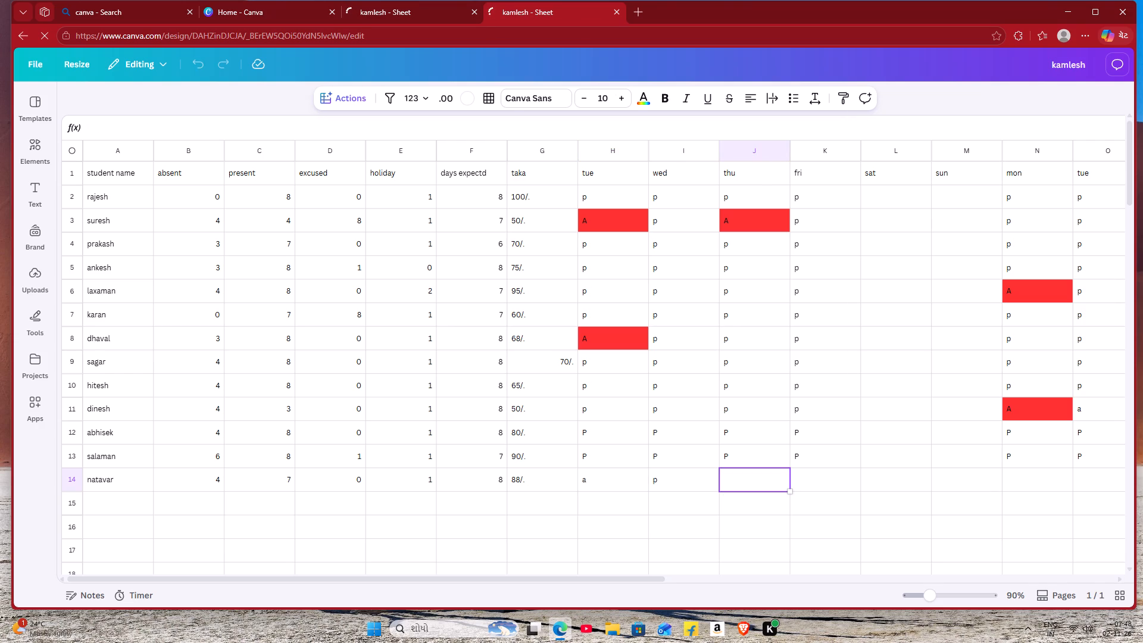
{"action": "key", "text": "p"}
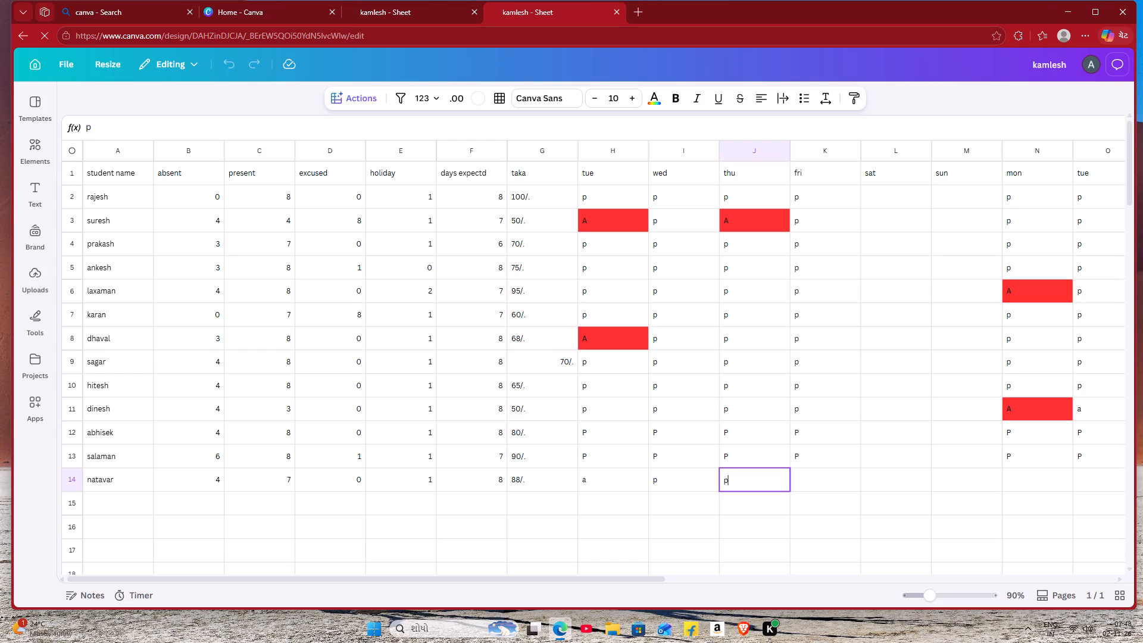
{"action": "key", "text": "Right"}
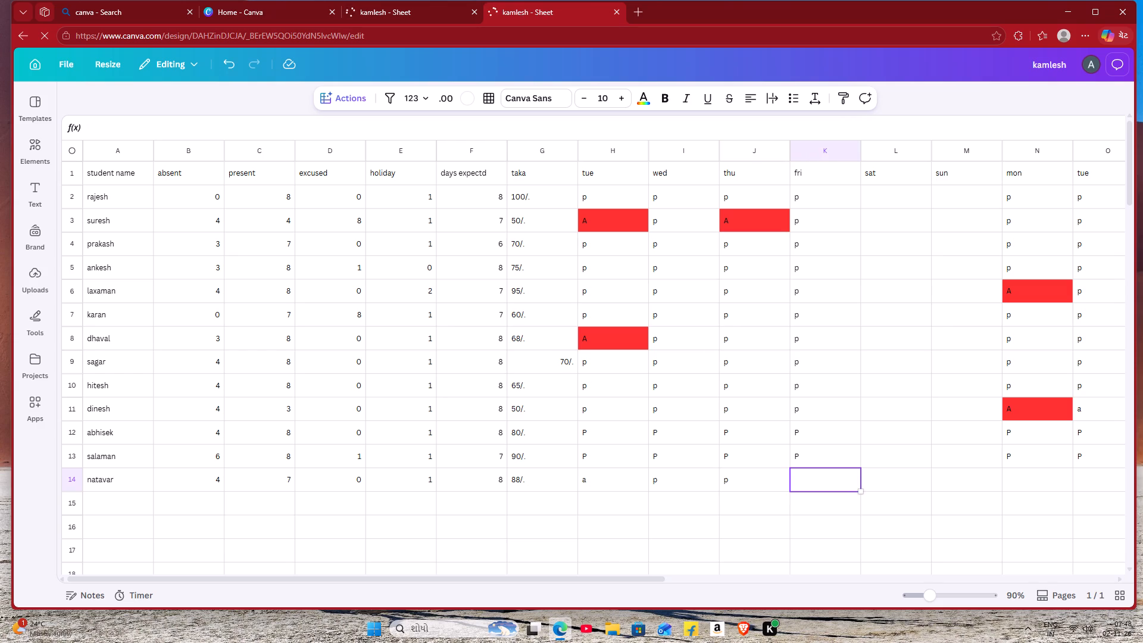
{"action": "key", "text": "p"}
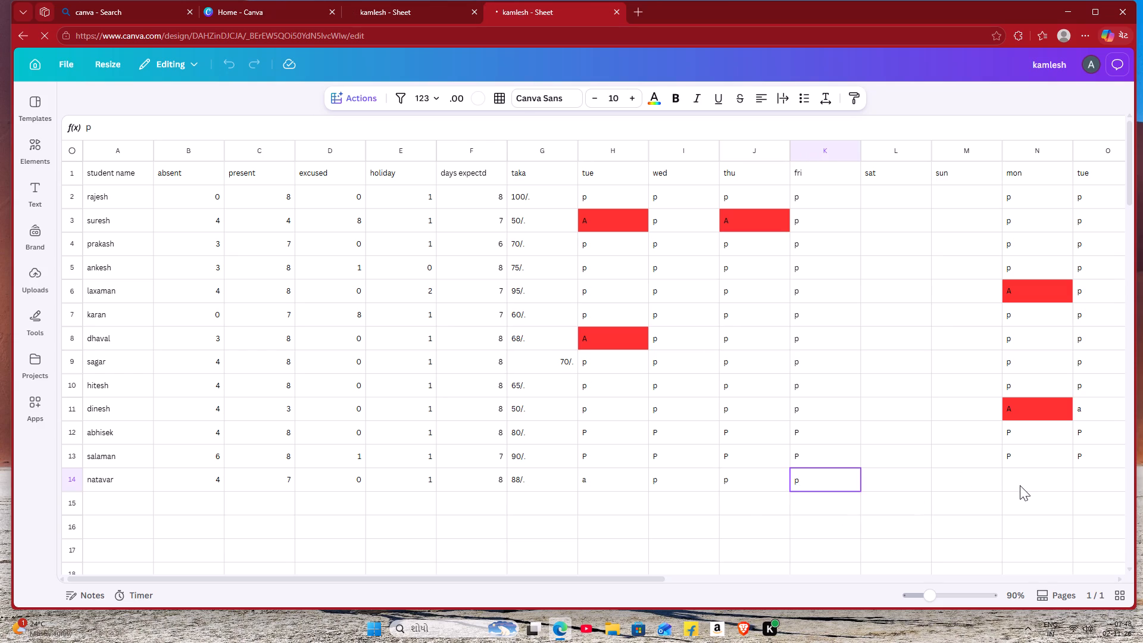
{"action": "left_click", "coordinate": [1020, 479]}
Replace natavar's mark for the first Tuesday with a capital A.
{"action": "left_click", "coordinate": [612, 472]}
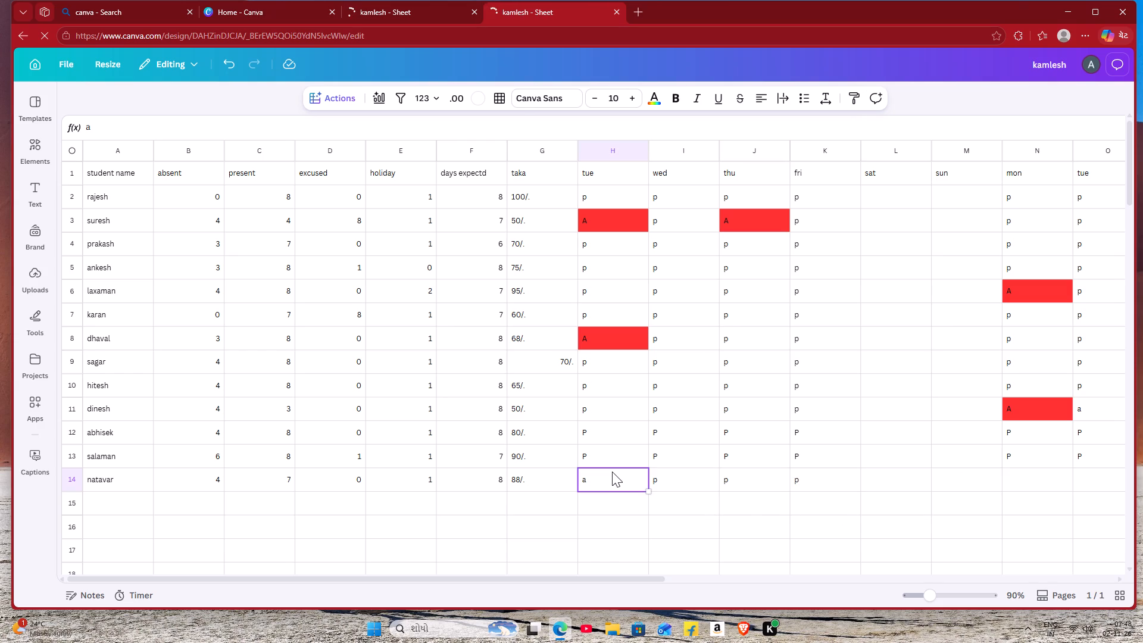
{"action": "key", "text": "BackSpace"}
{"action": "key", "text": "a"}
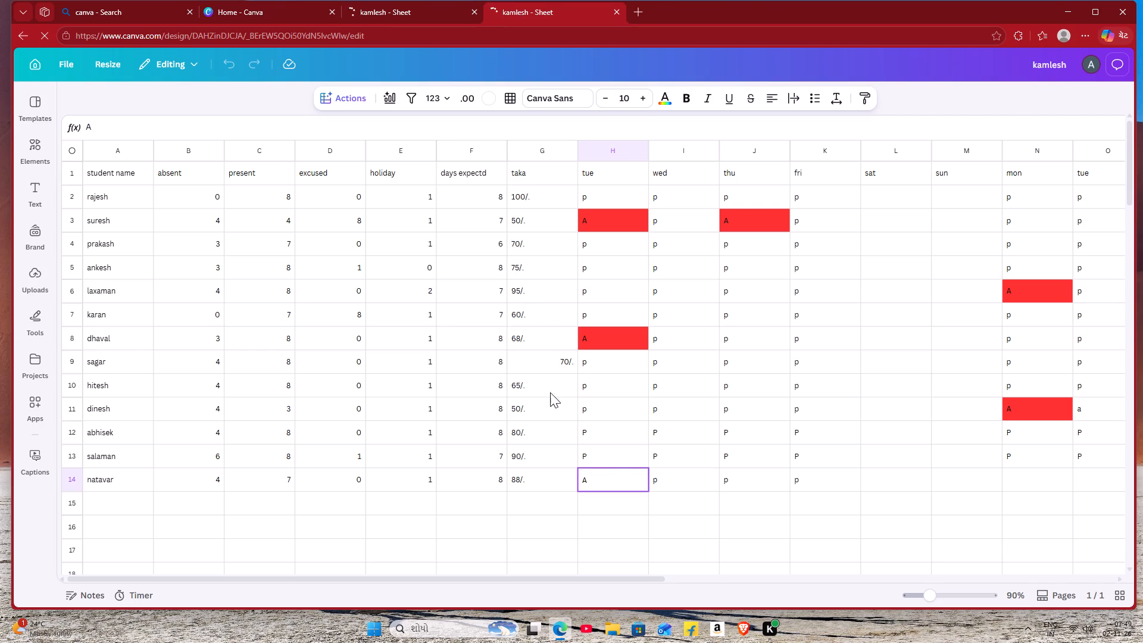
Set the text colour of natavar's first Tuesday mark to bright red (#ff3131).
{"action": "triple_click", "coordinate": [663, 99]}
{"action": "double_click", "coordinate": [71, 238]}
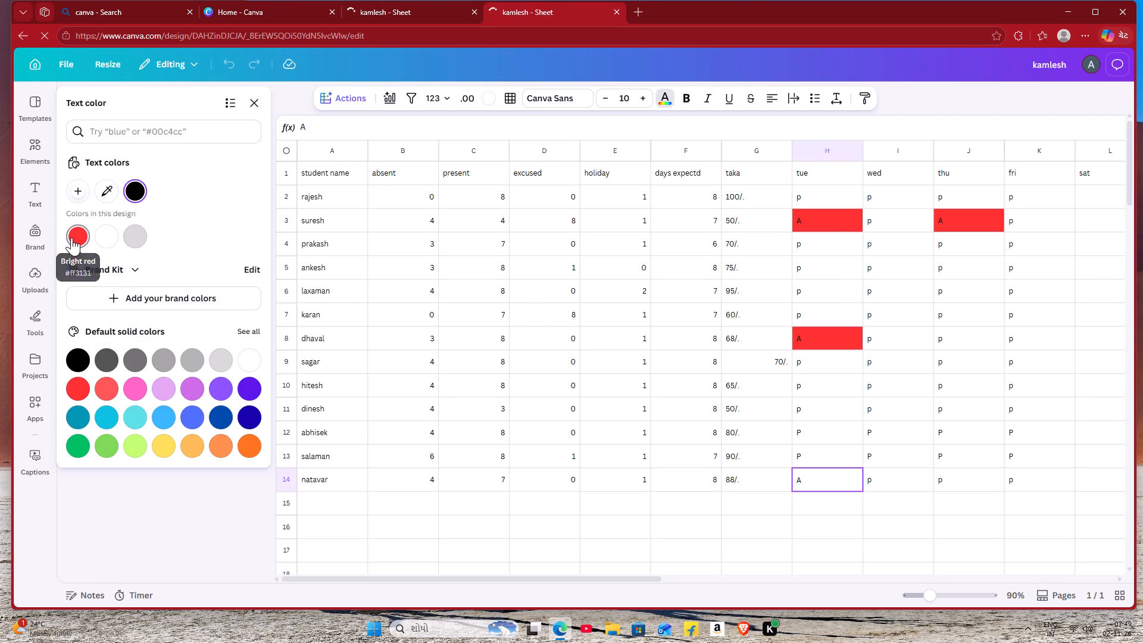
{"action": "double_click", "coordinate": [79, 239]}
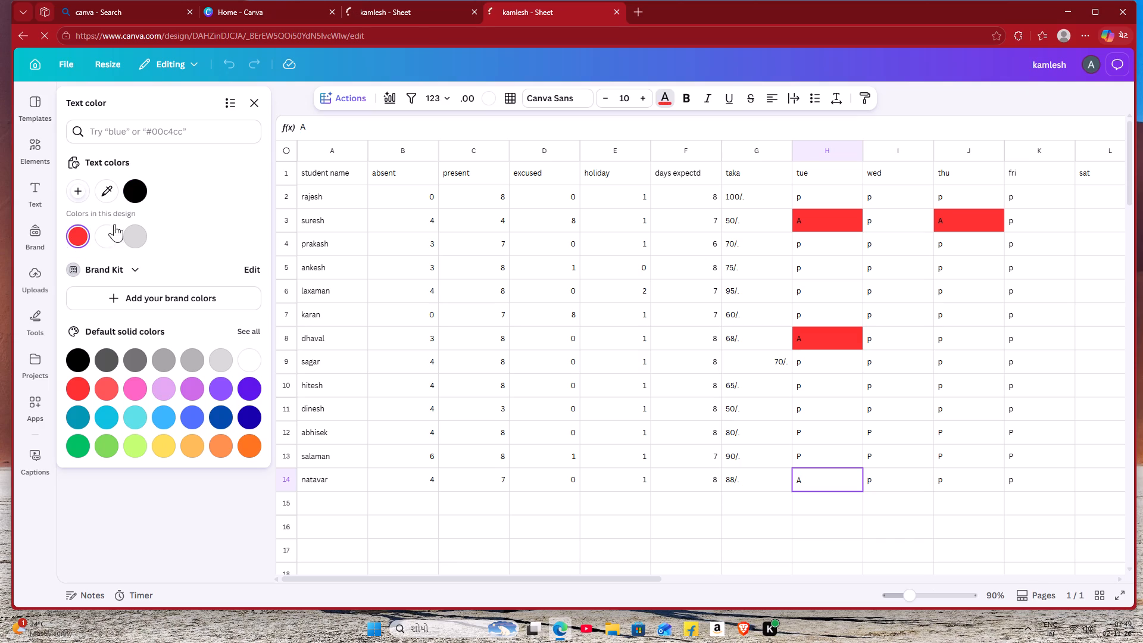
Fill natavar's first Tuesday cell with the red used for the other absences.
{"action": "left_click", "coordinate": [489, 99]}
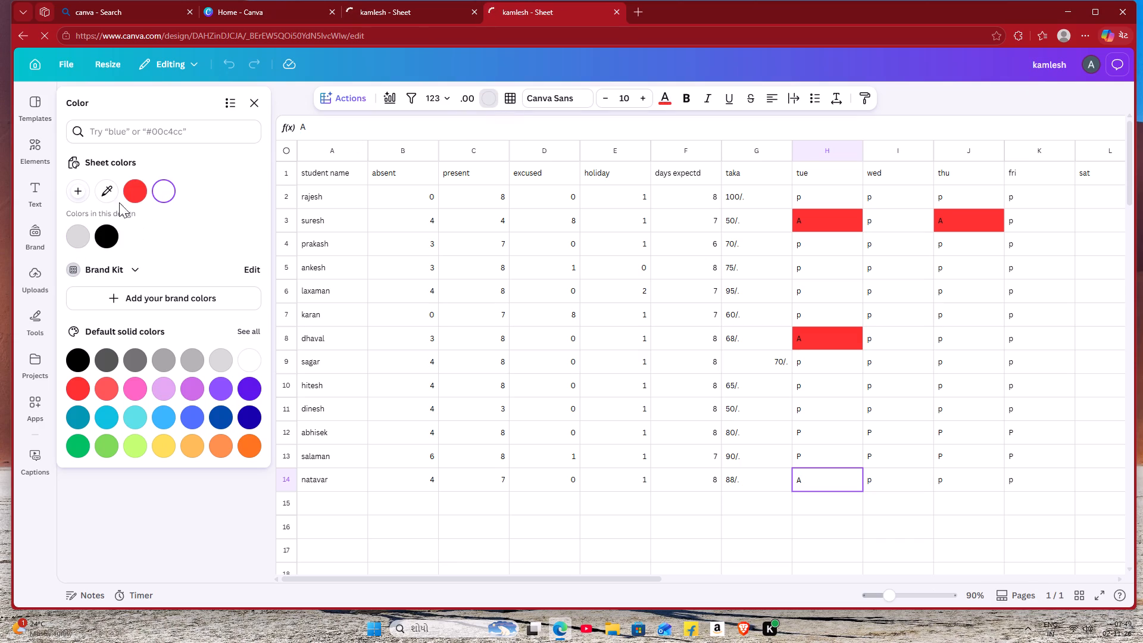
{"action": "left_click", "coordinate": [136, 195]}
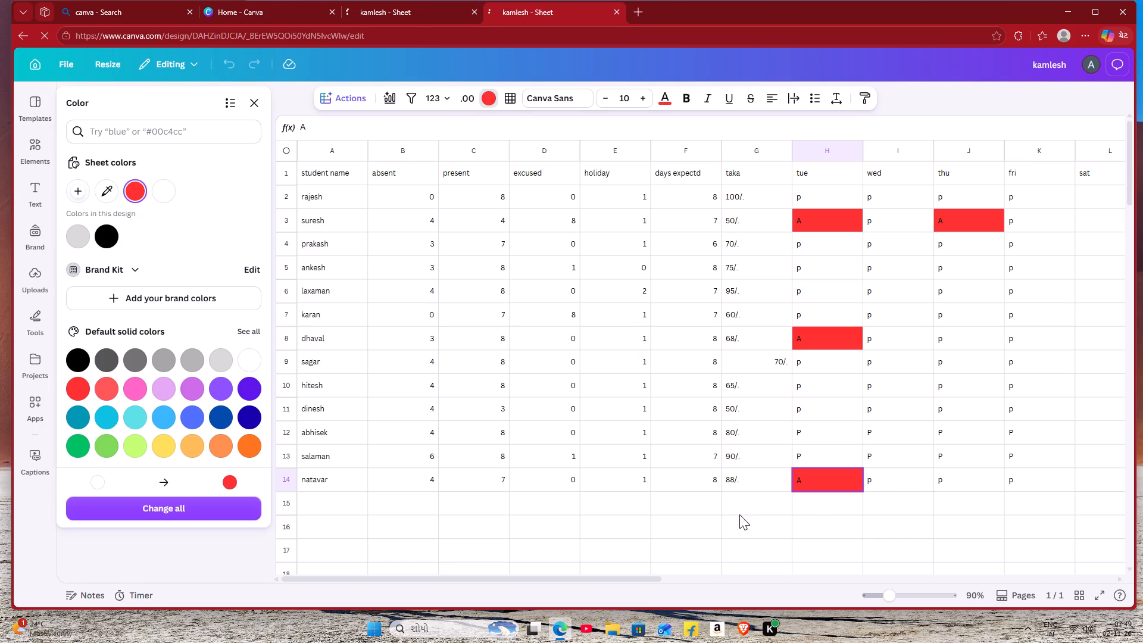
{"action": "double_click", "coordinate": [957, 494]}
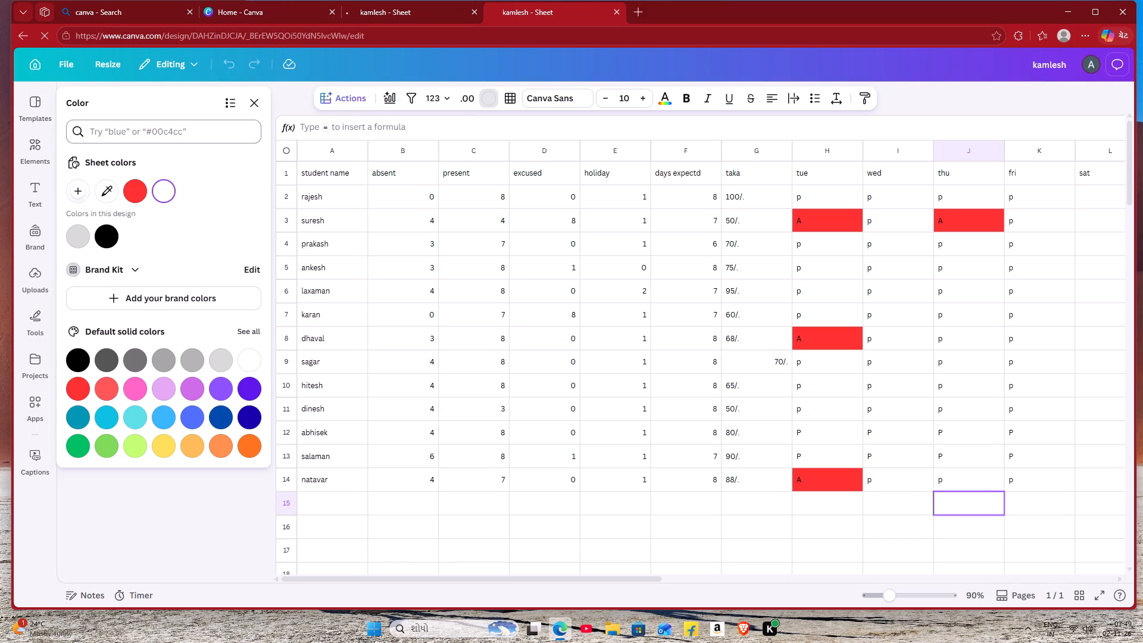
{"action": "double_click", "coordinate": [262, 104]}
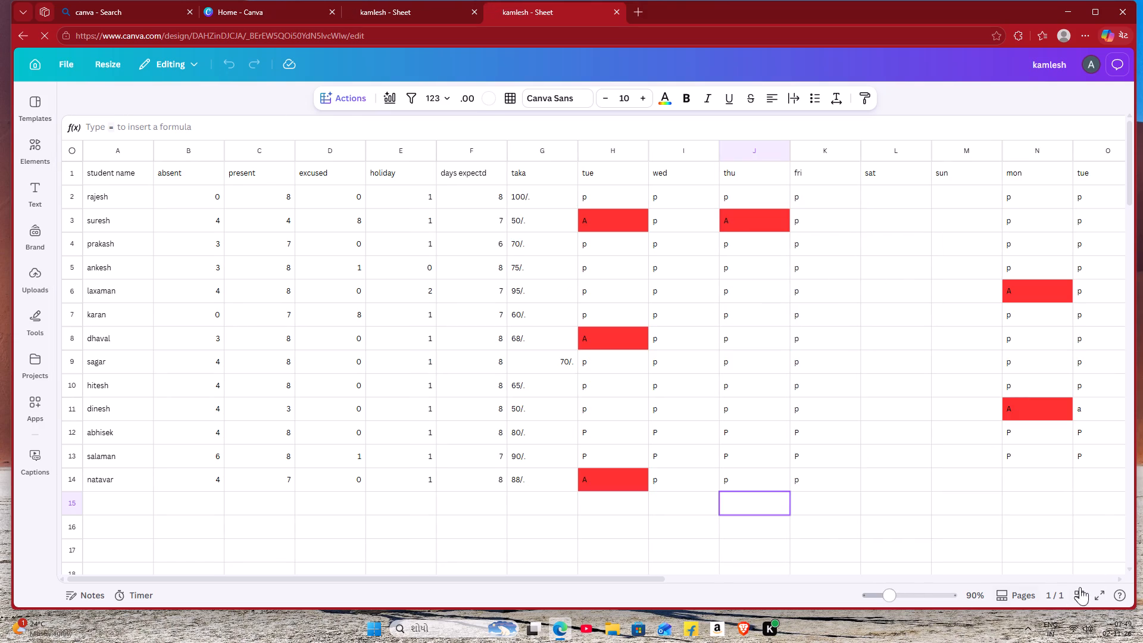
Mark natavar as P for the second-week Monday and Tuesday.
{"action": "double_click", "coordinate": [1123, 575]}
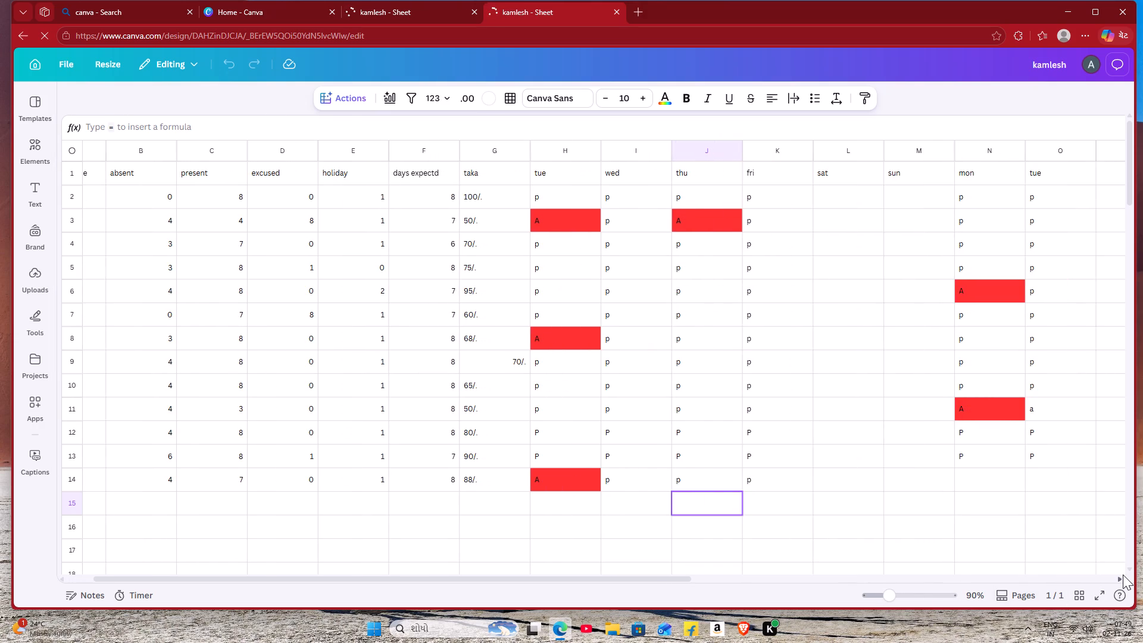
{"action": "double_click", "coordinate": [1123, 575]}
{"action": "left_click", "coordinate": [914, 474]}
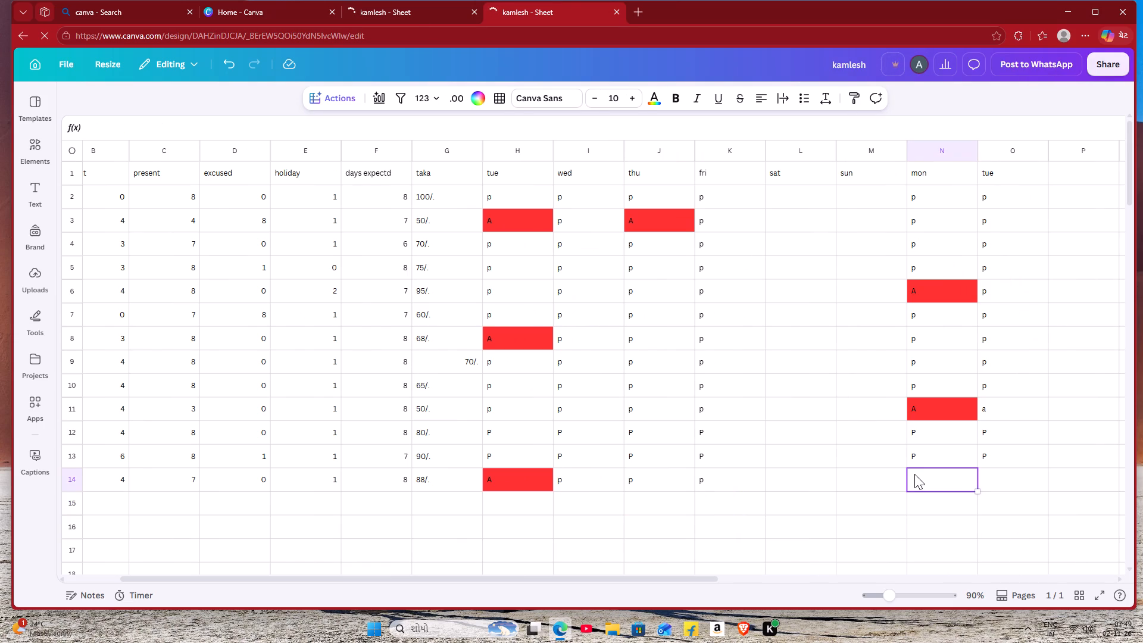
{"action": "key", "text": "p"}
{"action": "key", "text": "Right"}
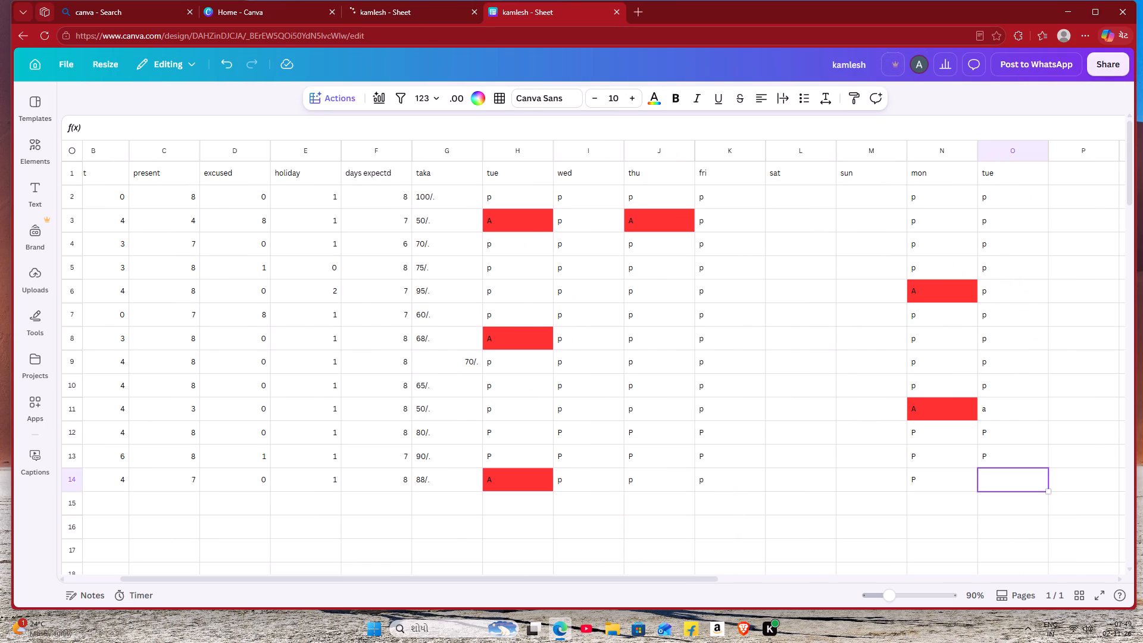
{"action": "key", "text": "p"}
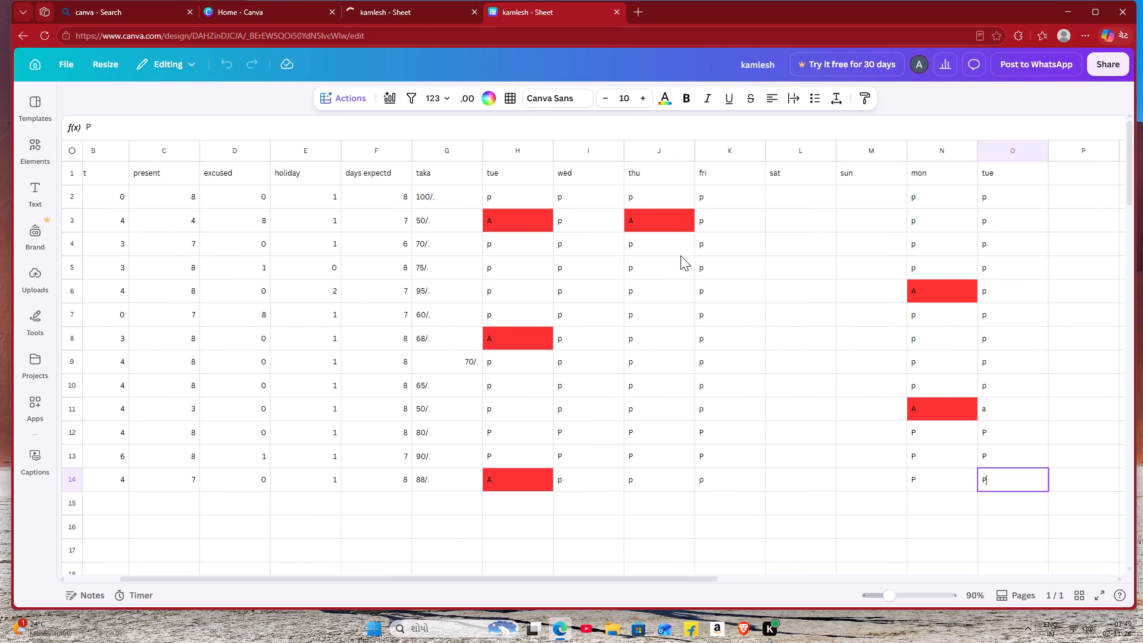
Add NAVIN as a new student name in row 15.
{"action": "scroll", "coordinate": [95, 512], "scroll_direction": "up", "scroll_amount": 1}
{"action": "left_click", "coordinate": [60, 575]}
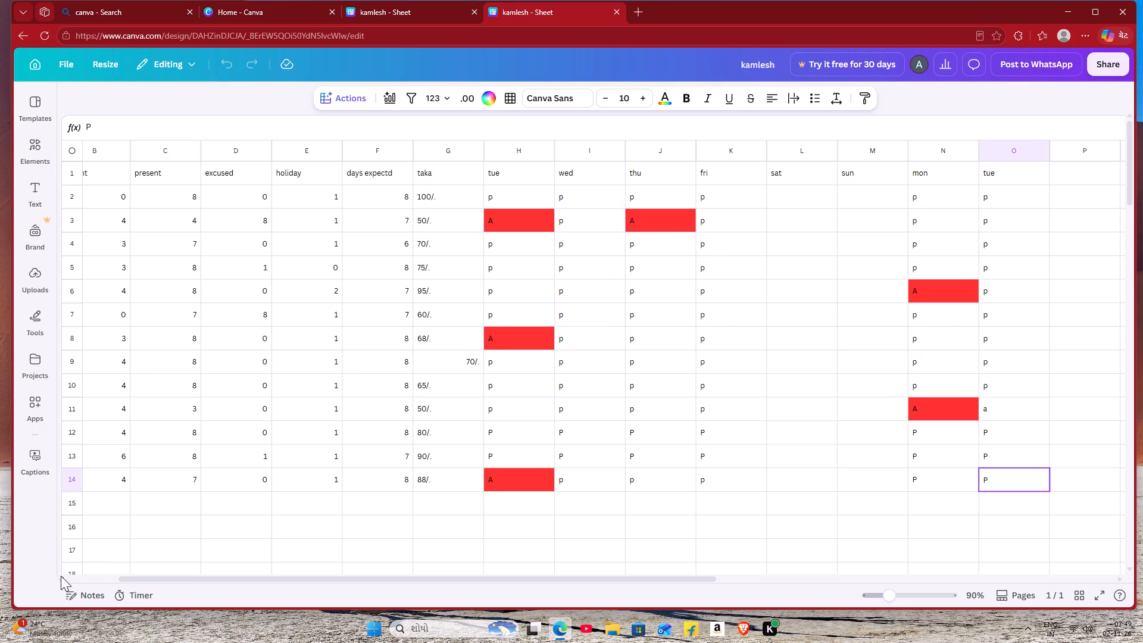
{"action": "triple_click", "coordinate": [61, 576]}
{"action": "triple_click", "coordinate": [61, 576]}
{"action": "double_click", "coordinate": [61, 576]}
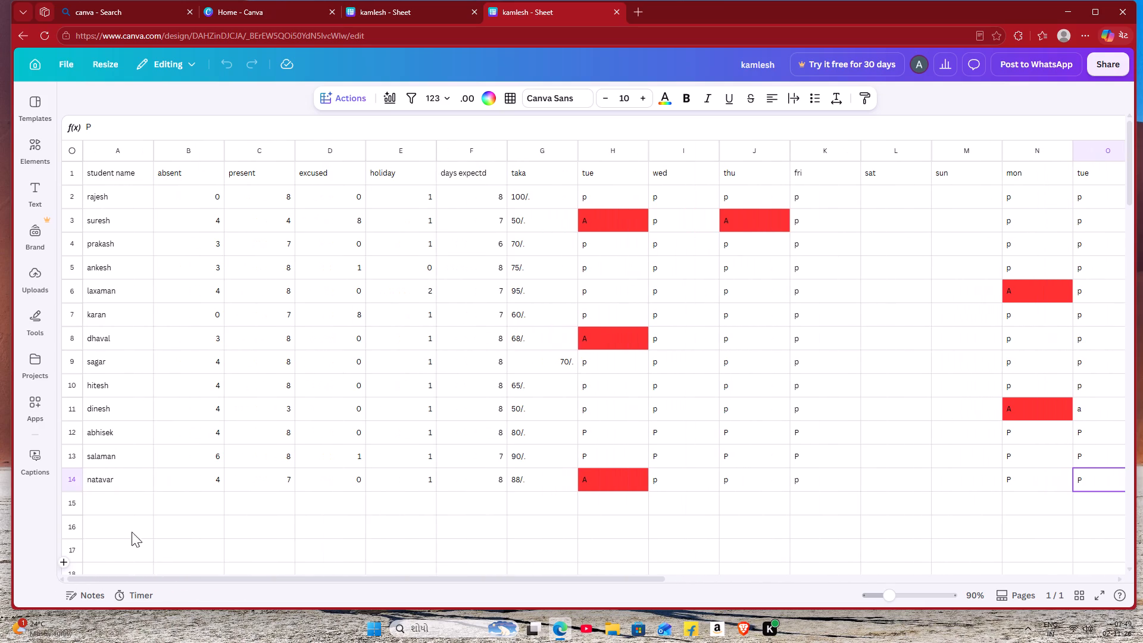
{"action": "double_click", "coordinate": [127, 509]}
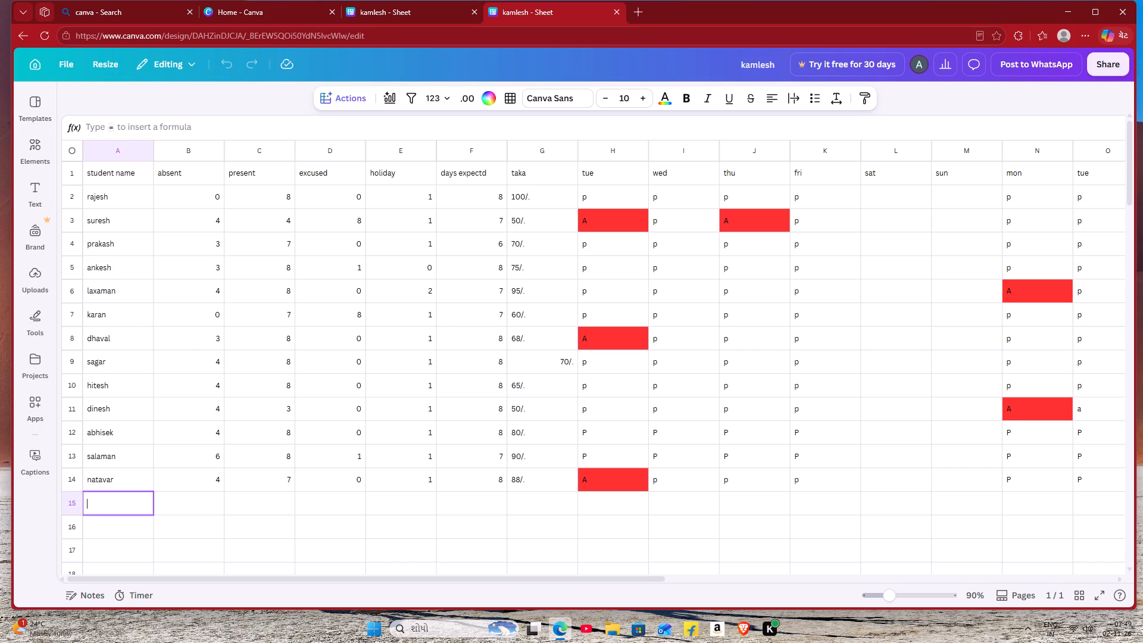
{"action": "type", "text": "NA"}
{"action": "type", "text": "VIN"}
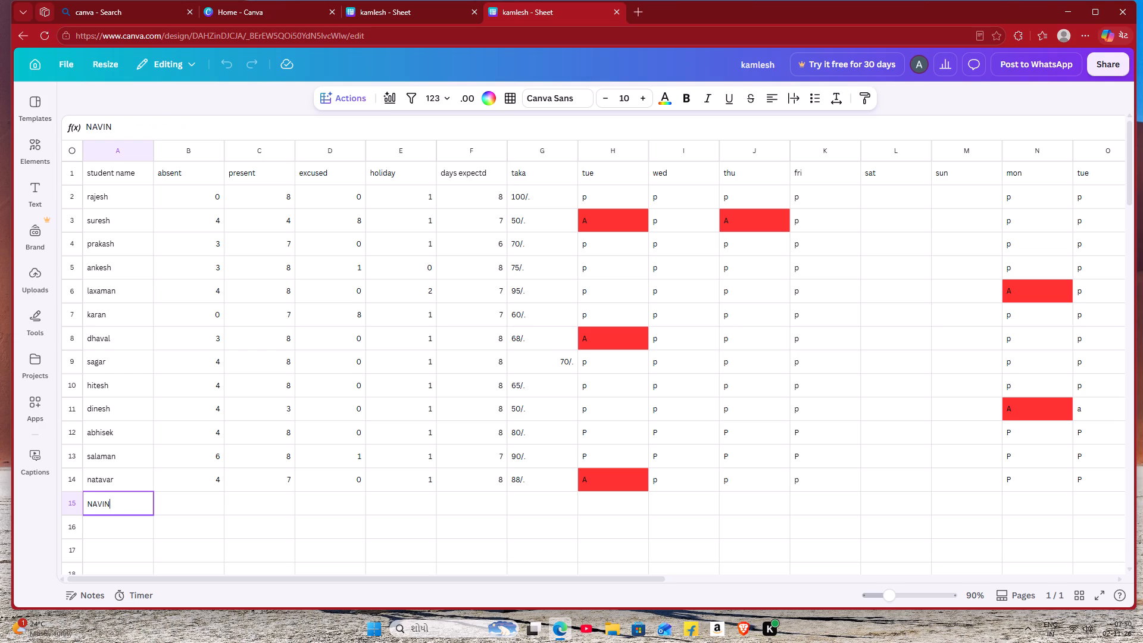
Enter NAVIN's totals: absent 0, present 8, excused 0, holiday 1 and days expected 8.
{"action": "left_click", "coordinate": [174, 511]}
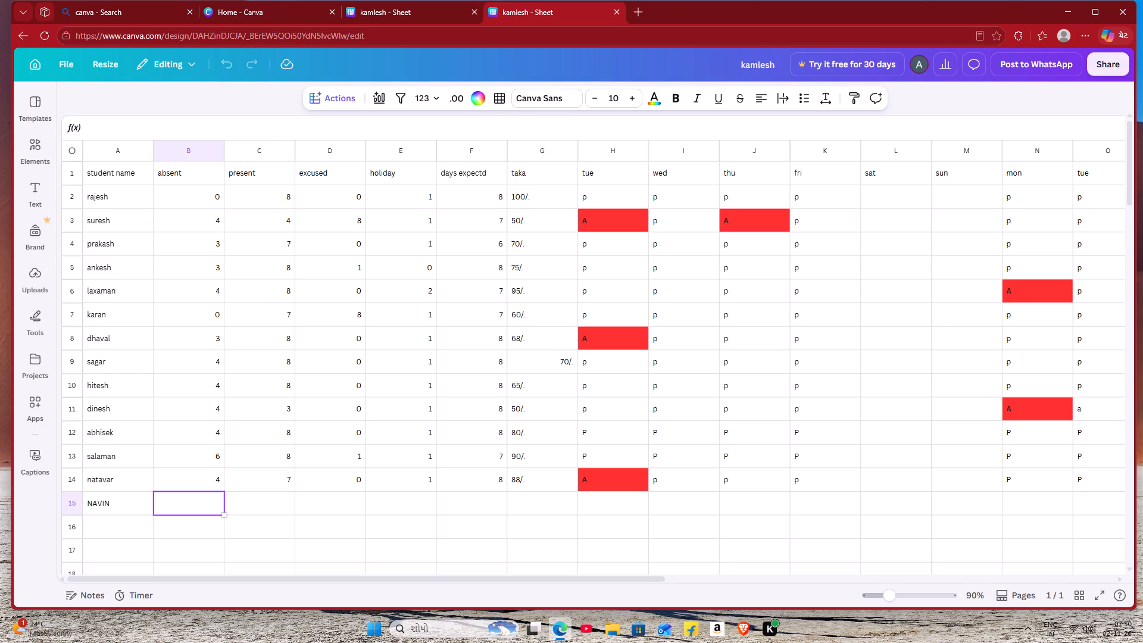
{"action": "key", "text": "0"}
{"action": "key", "text": "Right"}
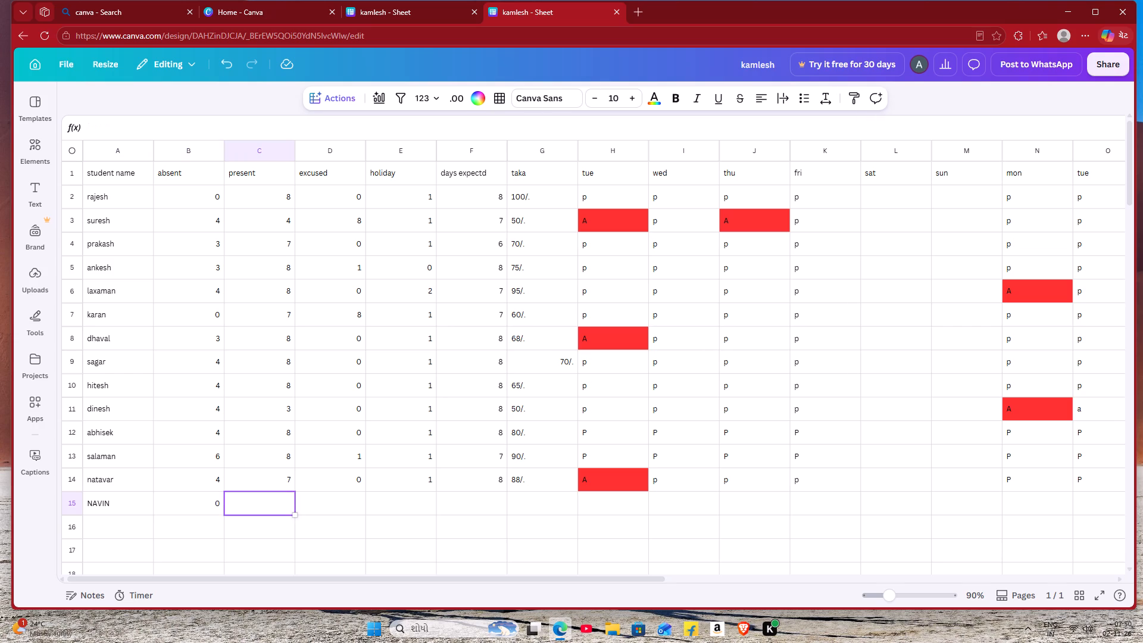
{"action": "double_click", "coordinate": [260, 510]}
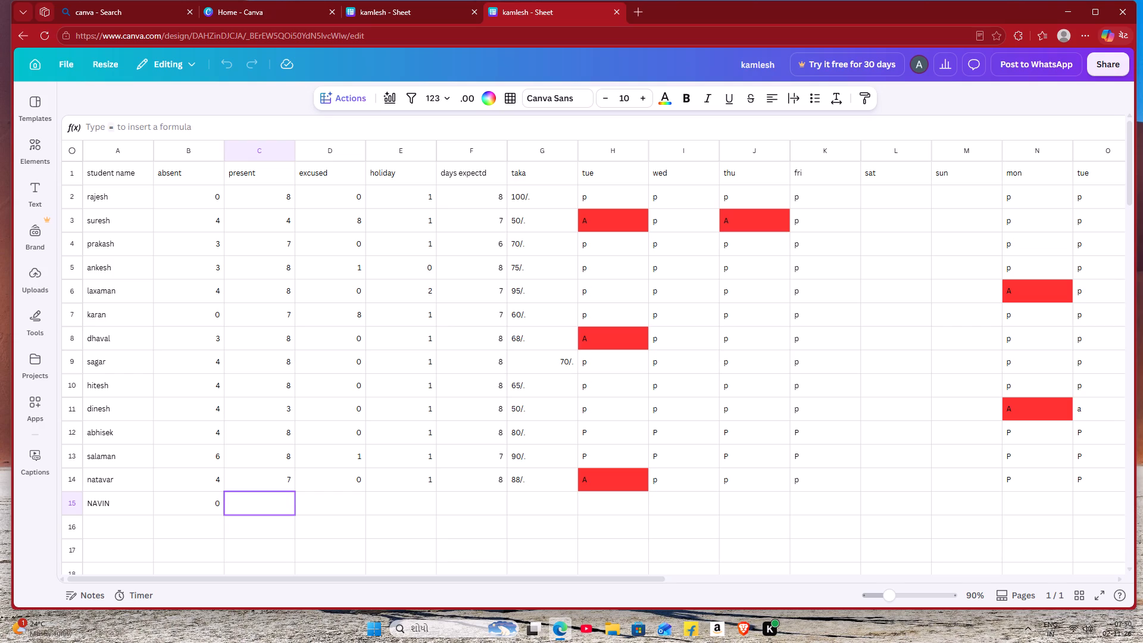
{"action": "key", "text": "8"}
{"action": "scroll", "coordinate": [258, 516], "scroll_direction": "up", "scroll_amount": 1}
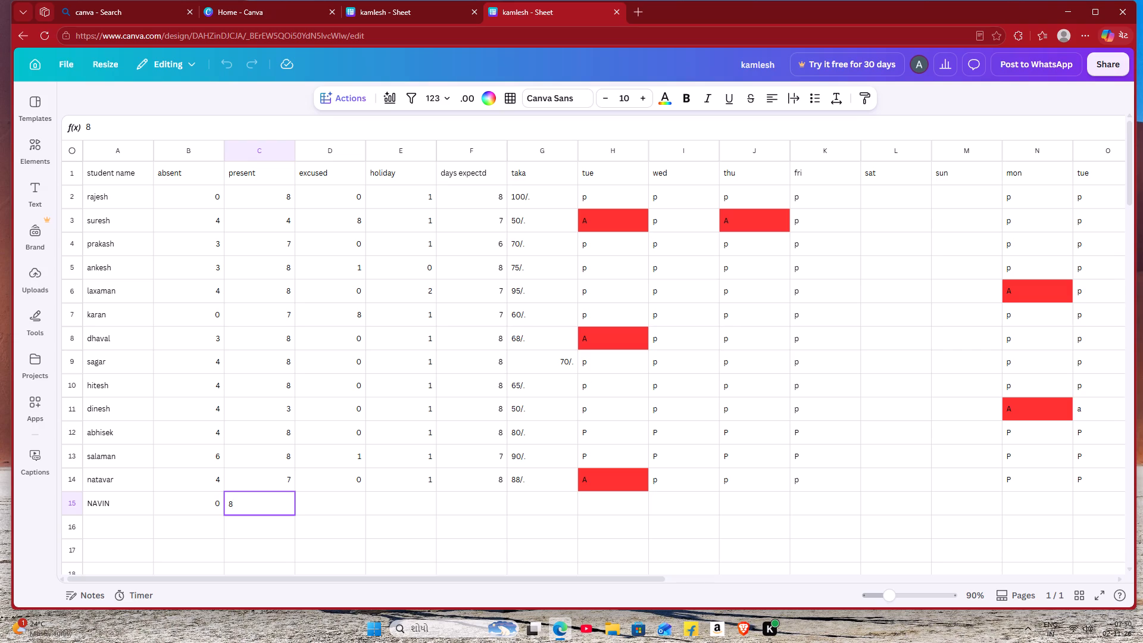
{"action": "left_click", "coordinate": [339, 508]}
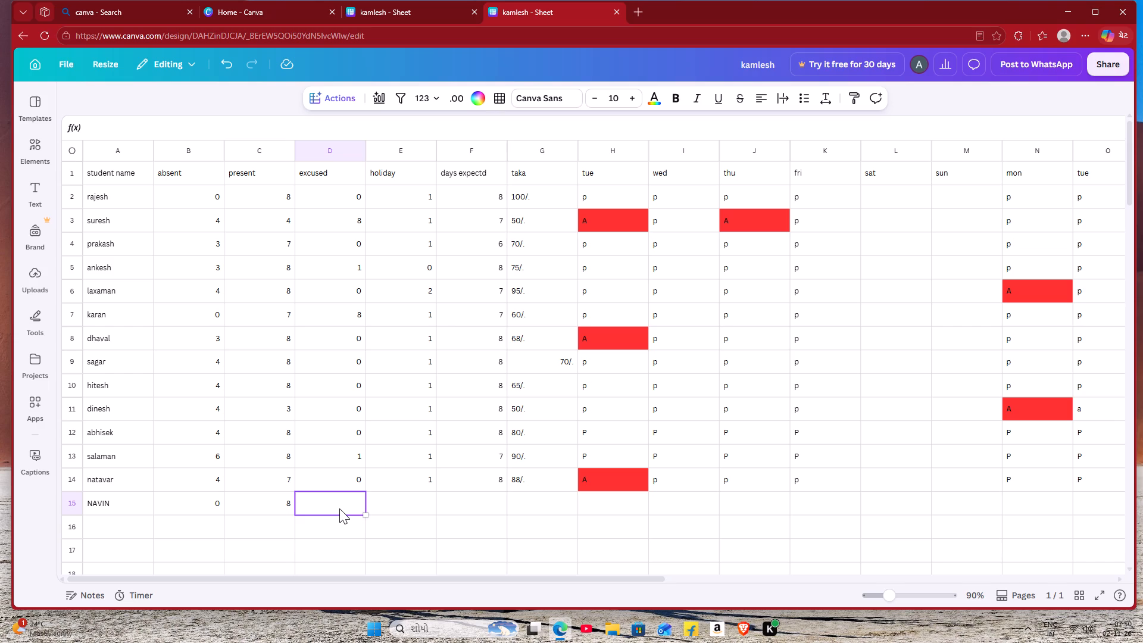
{"action": "key", "text": "0"}
{"action": "key", "text": "Right"}
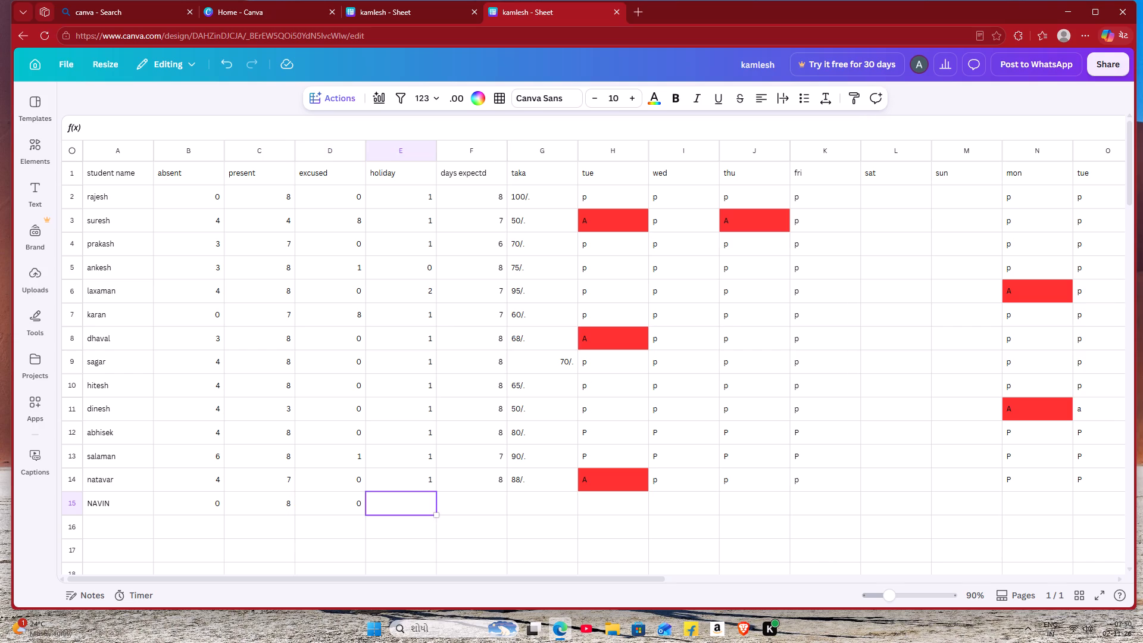
{"action": "key", "text": "1"}
{"action": "key", "text": "Right"}
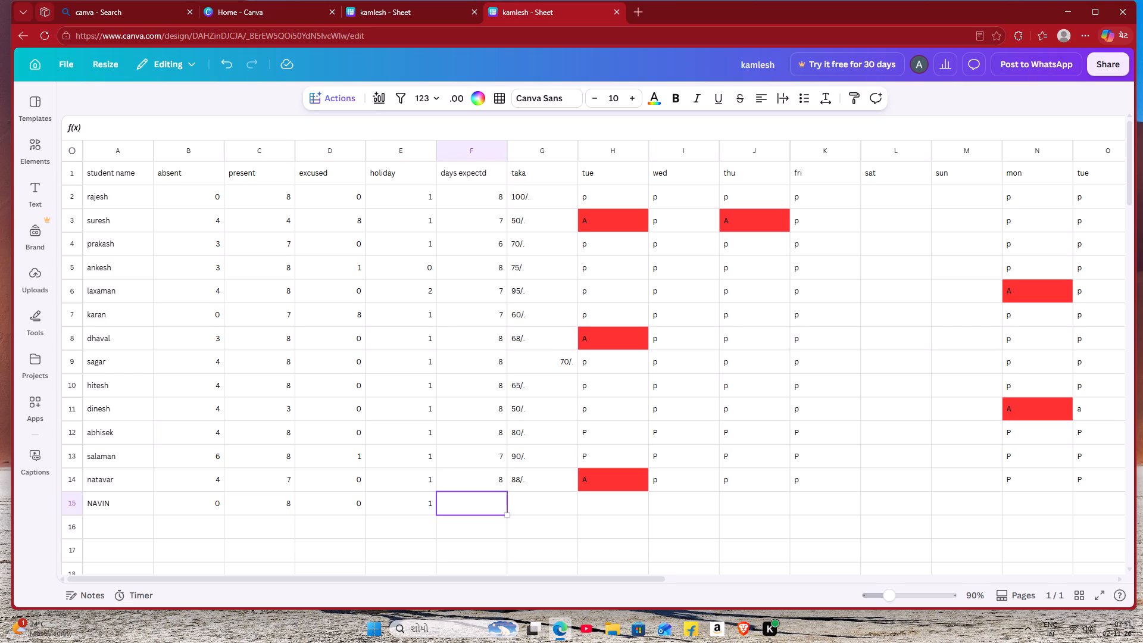
{"action": "key", "text": "8"}
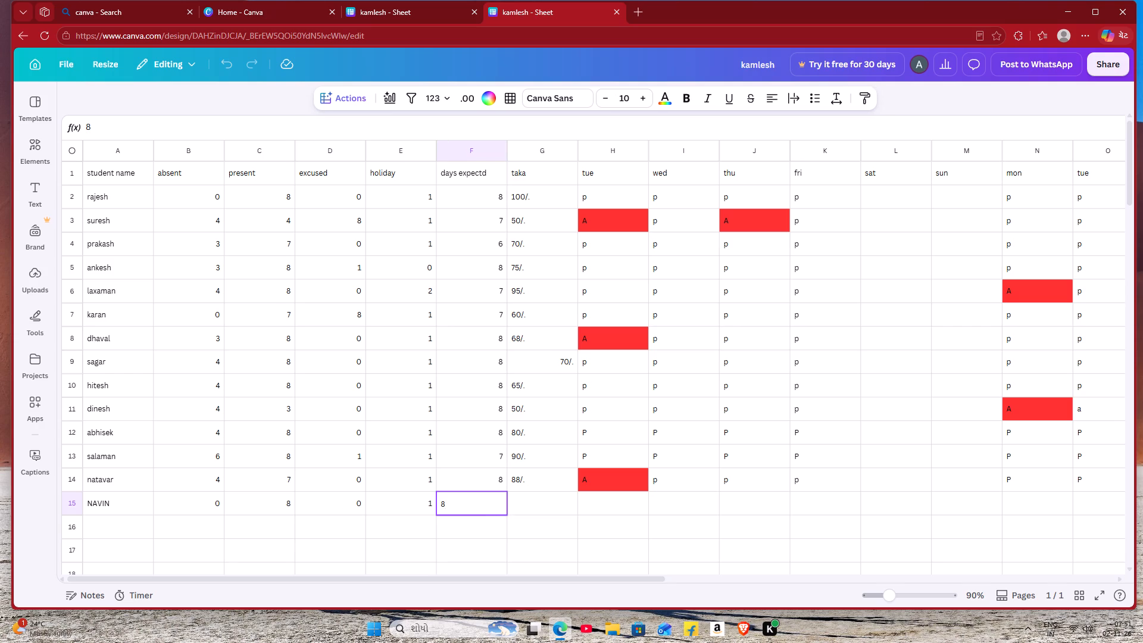
{"action": "key", "text": "Right"}
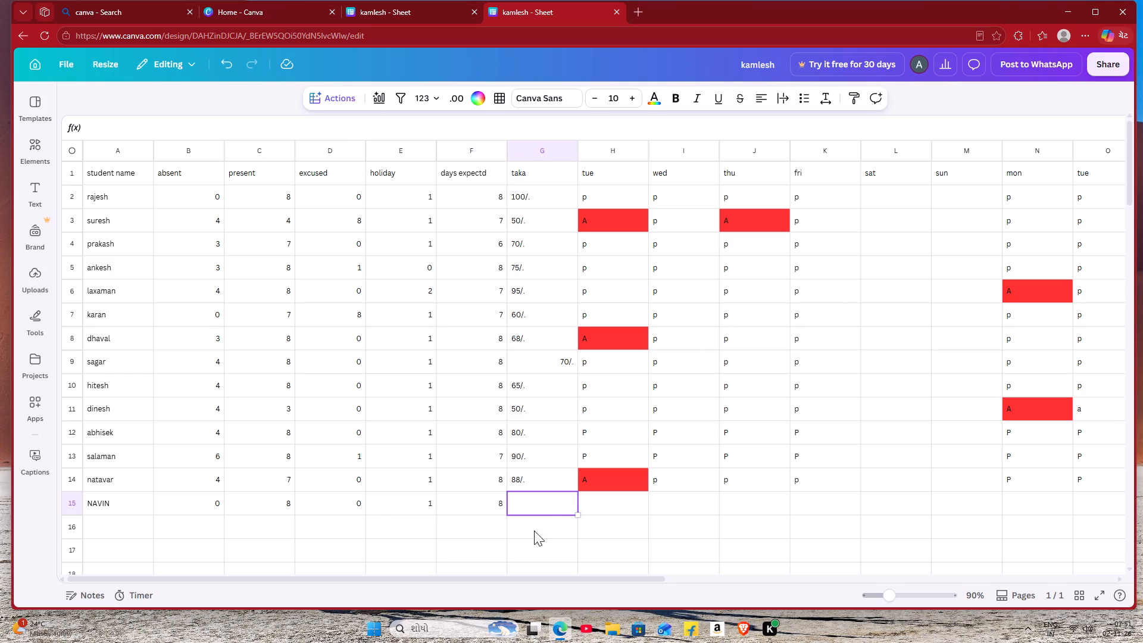
Enter 70/. as NAVIN's taka value.
{"action": "left_click", "coordinate": [535, 514]}
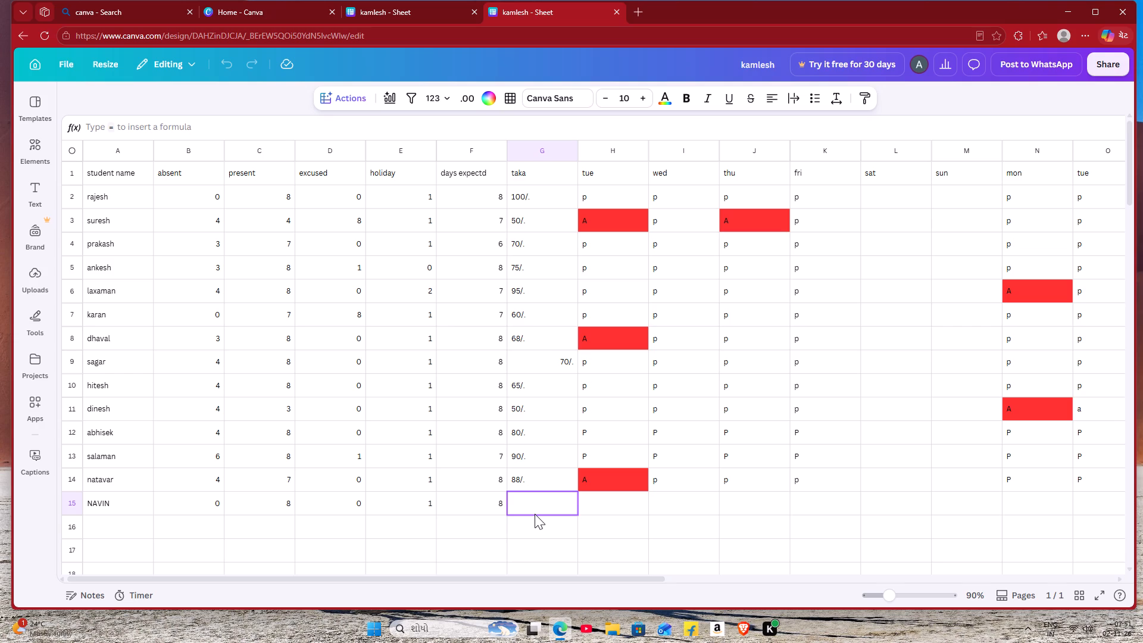
{"action": "type", "text": "70"}
{"action": "key", "text": "slash"}
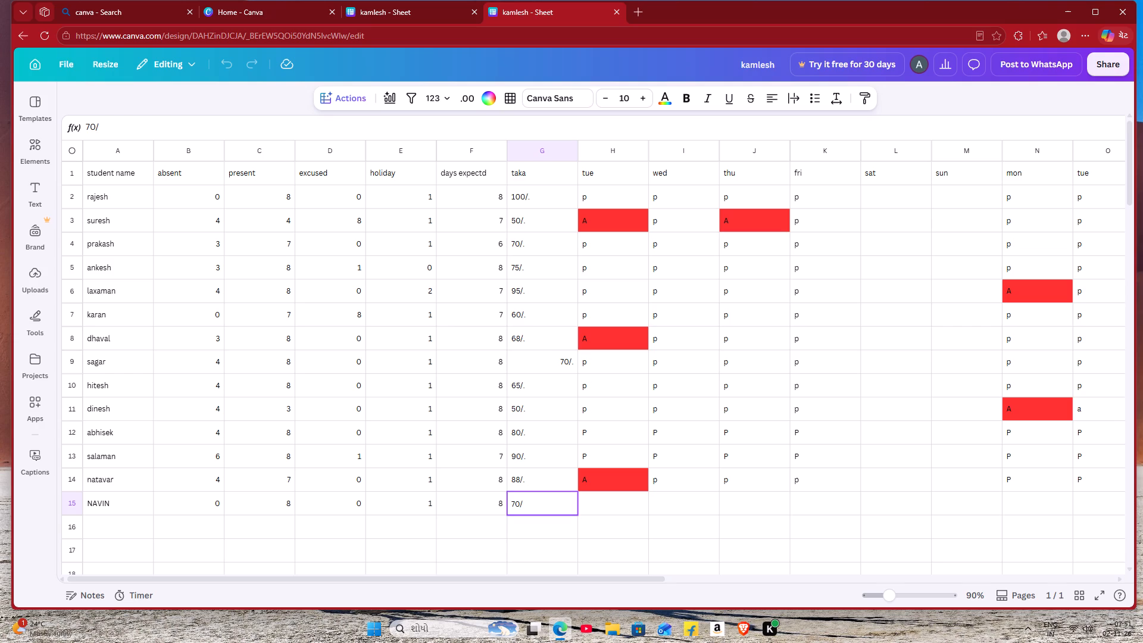
{"action": "key", "text": "period"}
Mark NAVIN as P for the first-week Tuesday and Wednesday.
{"action": "double_click", "coordinate": [598, 502]}
{"action": "key", "text": "p"}
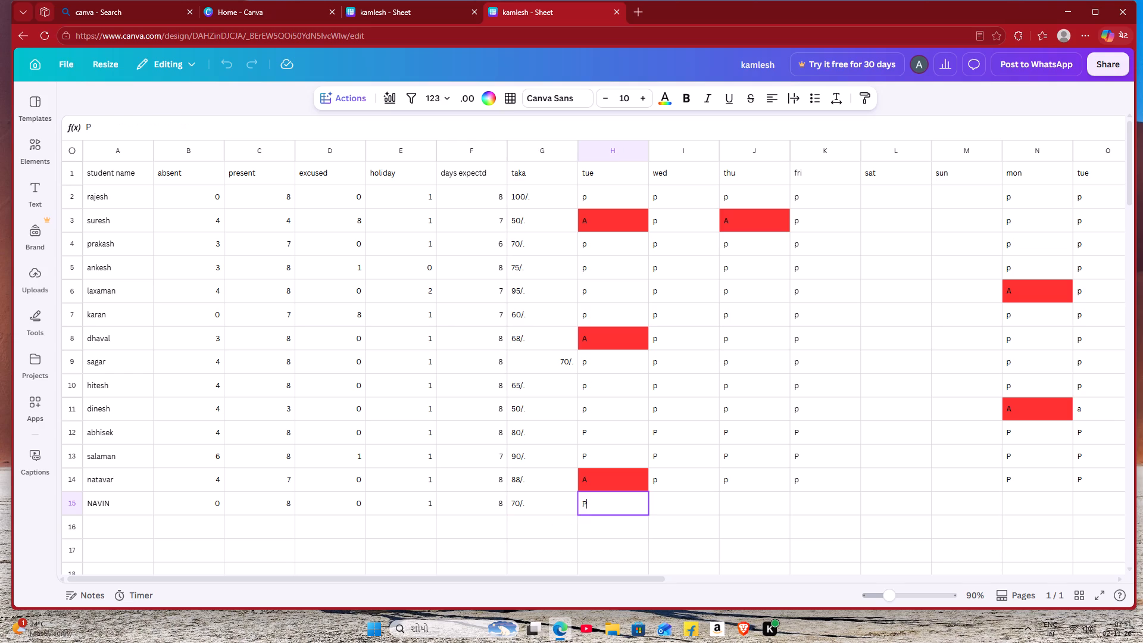
{"action": "key", "text": "Right"}
{"action": "key", "text": "p"}
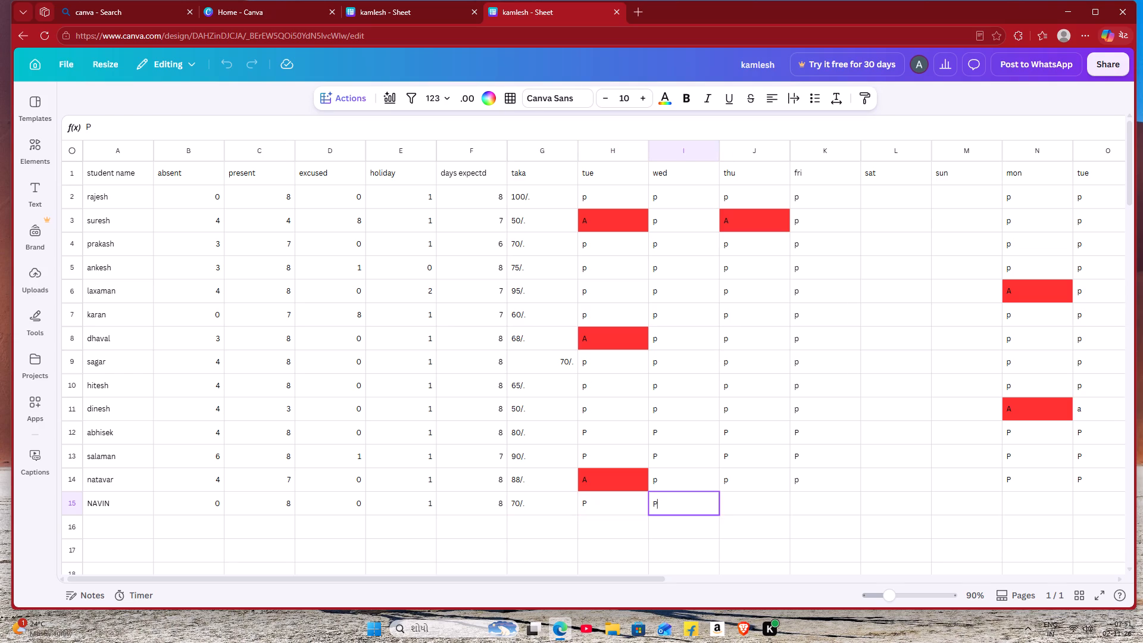
{"action": "key", "text": "Down"}
{"action": "key", "text": "Up"}
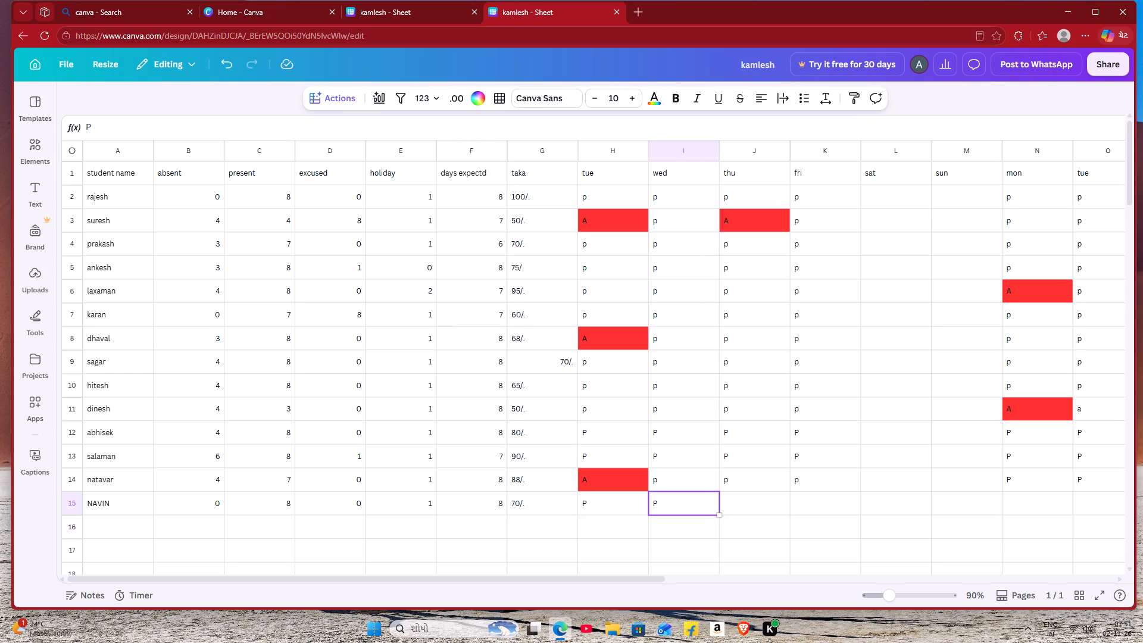
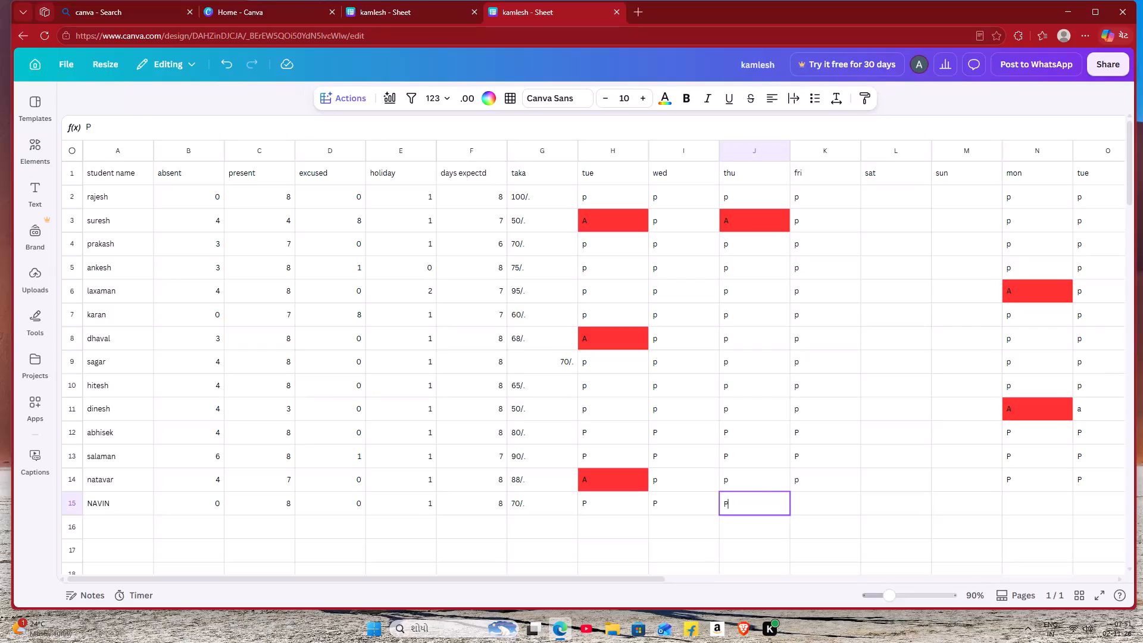
Finish NAVIN's daily marks with P for the first-week Friday and A for the following Monday and Tuesday.
{"action": "key", "text": "Right"}
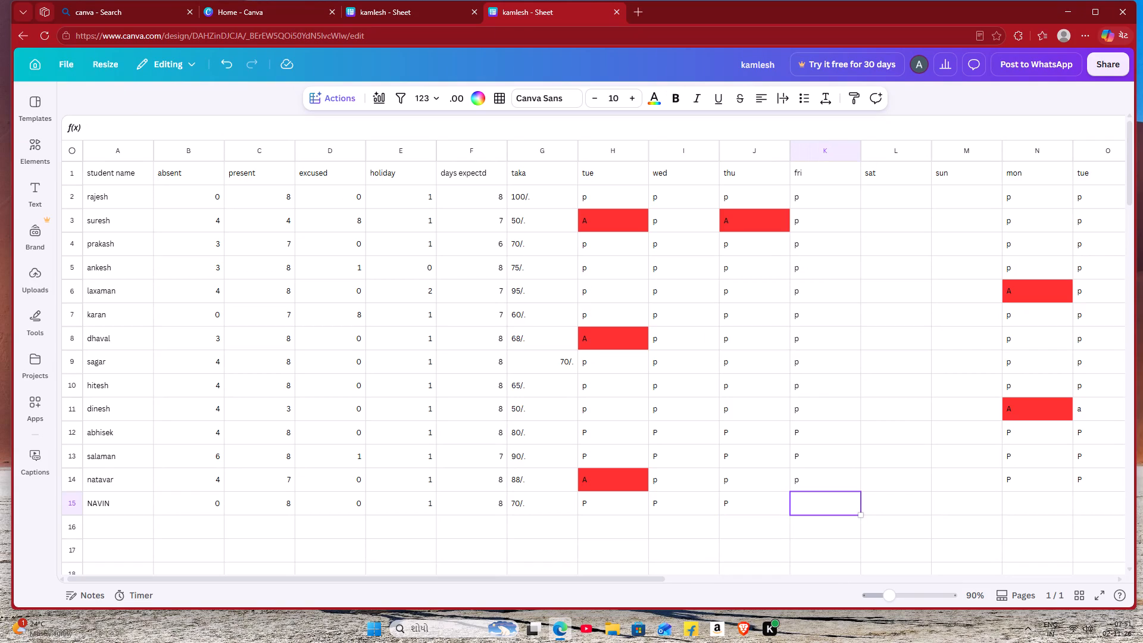
{"action": "key", "text": "p"}
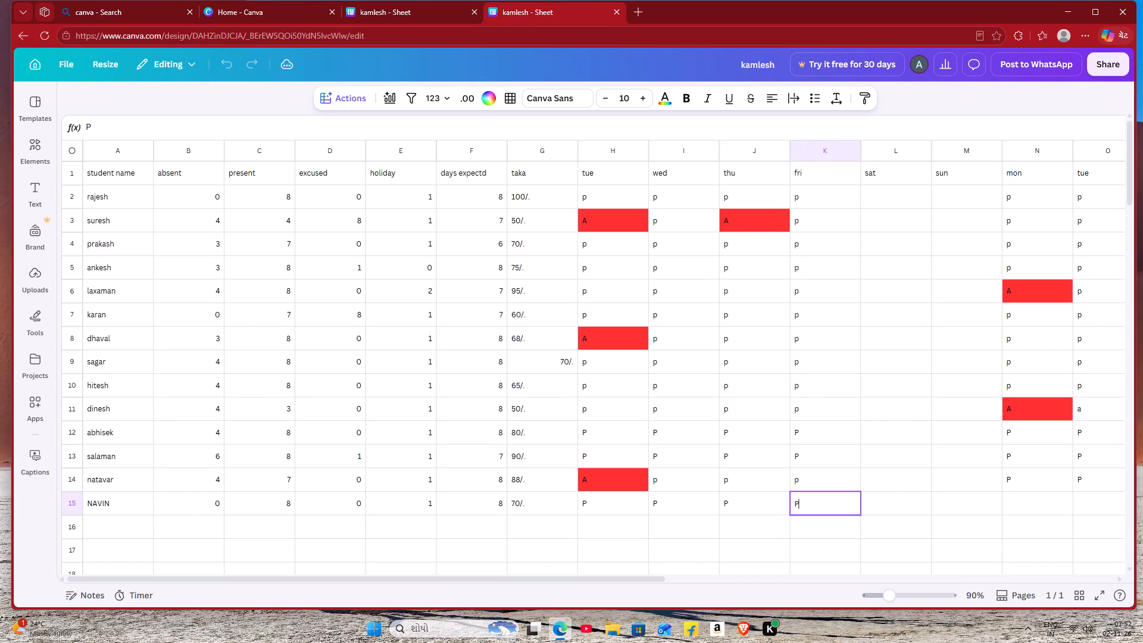
{"action": "double_click", "coordinate": [1022, 500]}
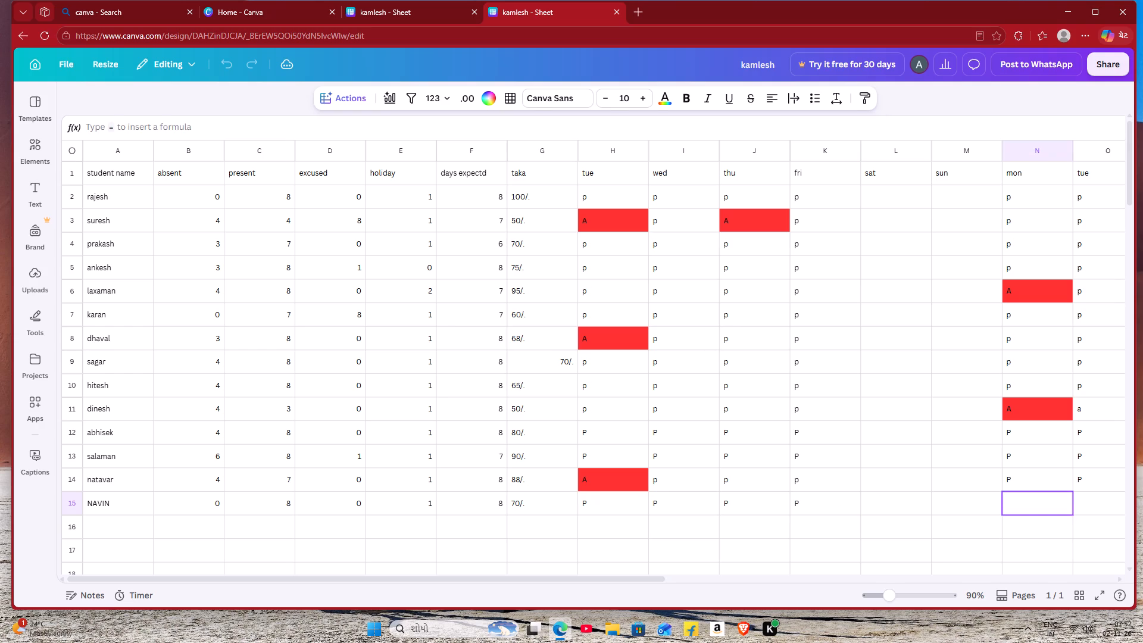
{"action": "key", "text": "a"}
{"action": "key", "text": "Right"}
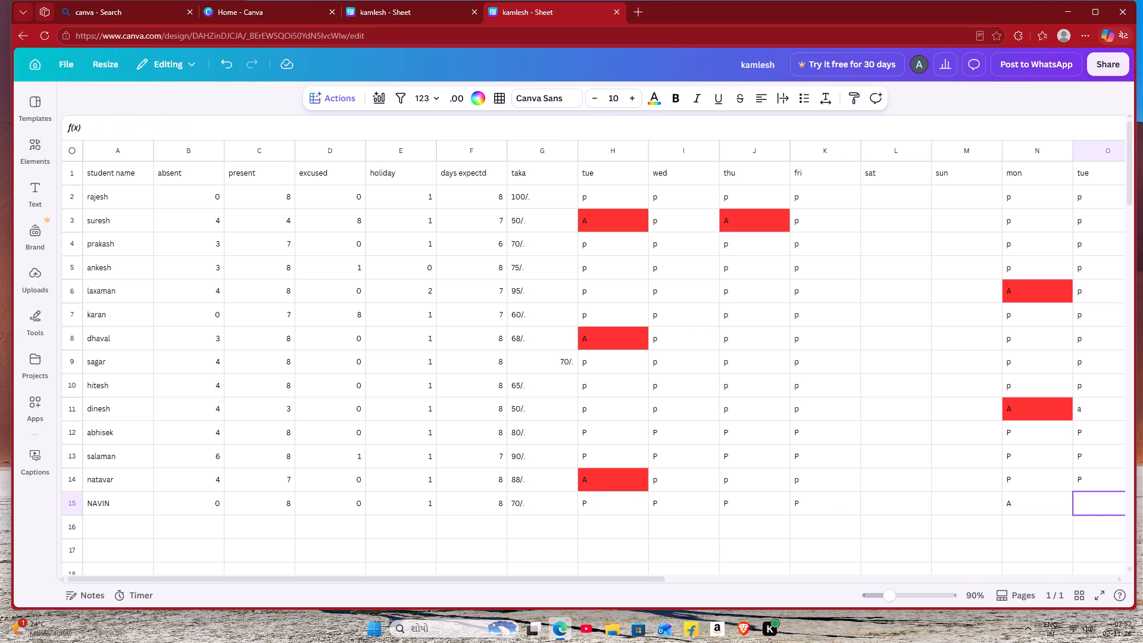
{"action": "key", "text": "a"}
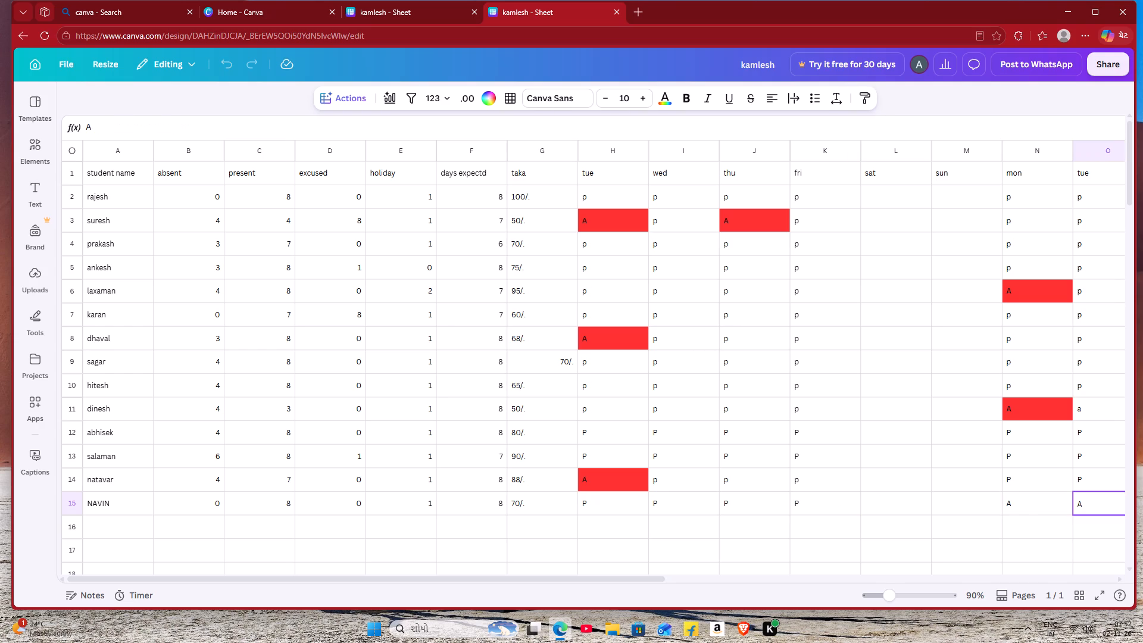
Fill NAVIN's two A cells, second-week Monday and Tuesday, with bright red #ff3131.
{"action": "left_click", "coordinate": [493, 99]}
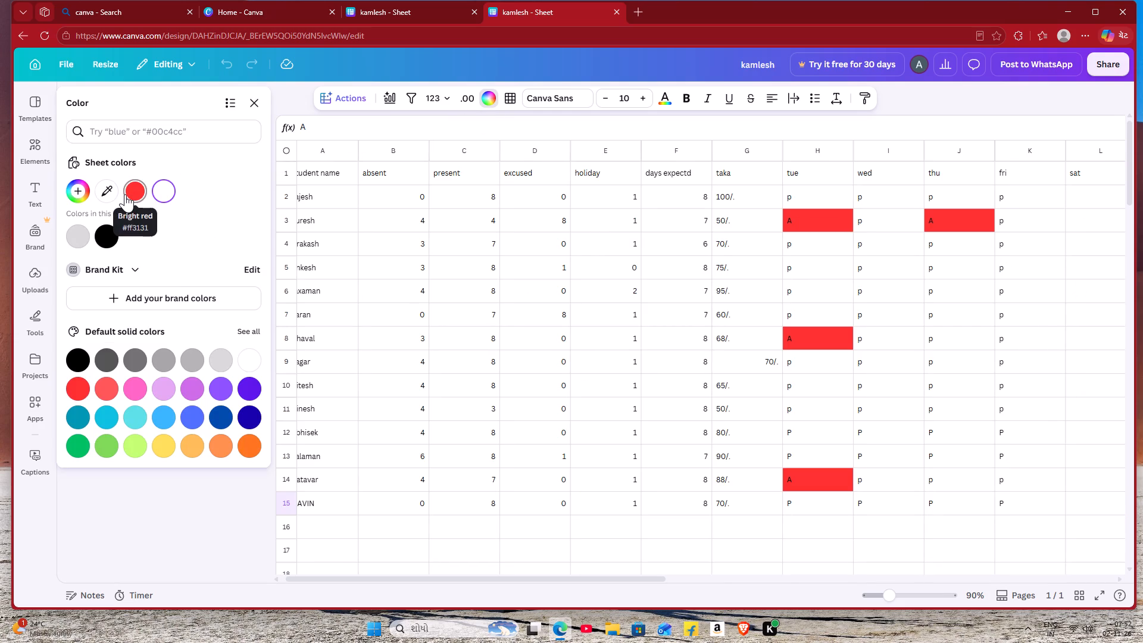
{"action": "scroll", "coordinate": [778, 371], "scroll_direction": "up", "scroll_amount": 3}
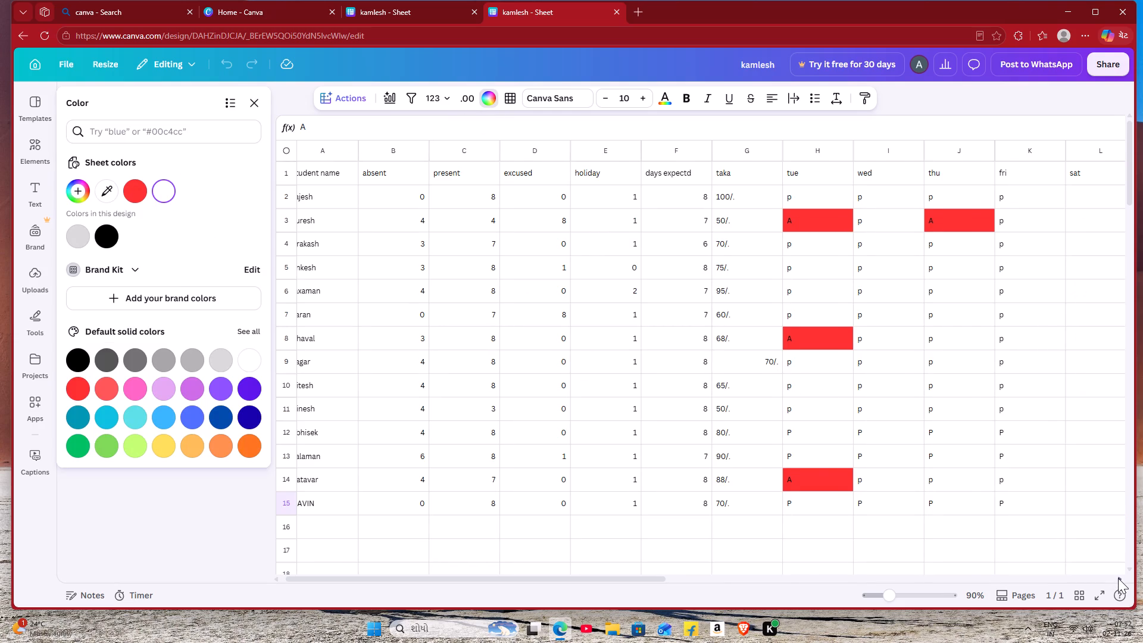
{"action": "left_click", "coordinate": [1118, 578]}
{"action": "triple_click", "coordinate": [1118, 578]}
{"action": "triple_click", "coordinate": [1118, 578]}
{"action": "double_click", "coordinate": [1118, 578]}
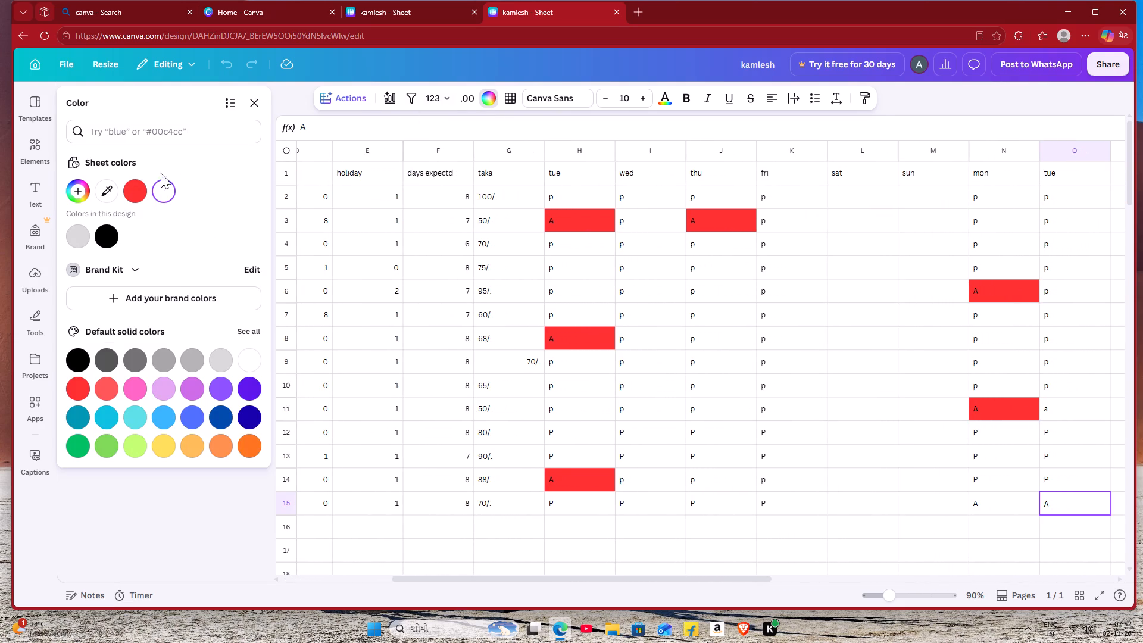
{"action": "left_click", "coordinate": [141, 189]}
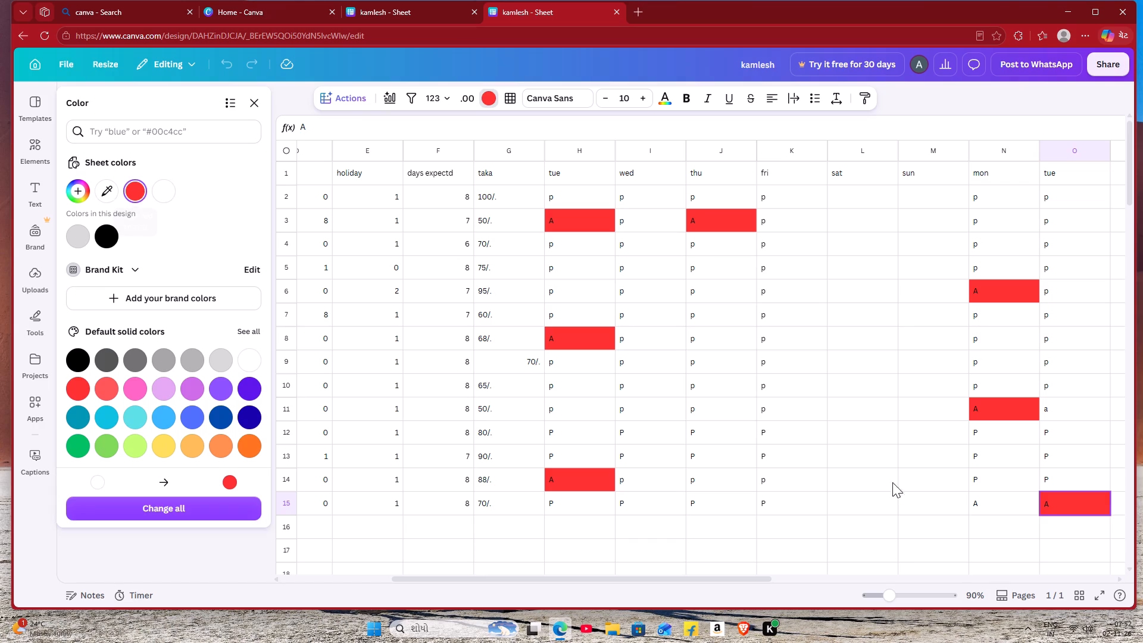
{"action": "double_click", "coordinate": [973, 501]}
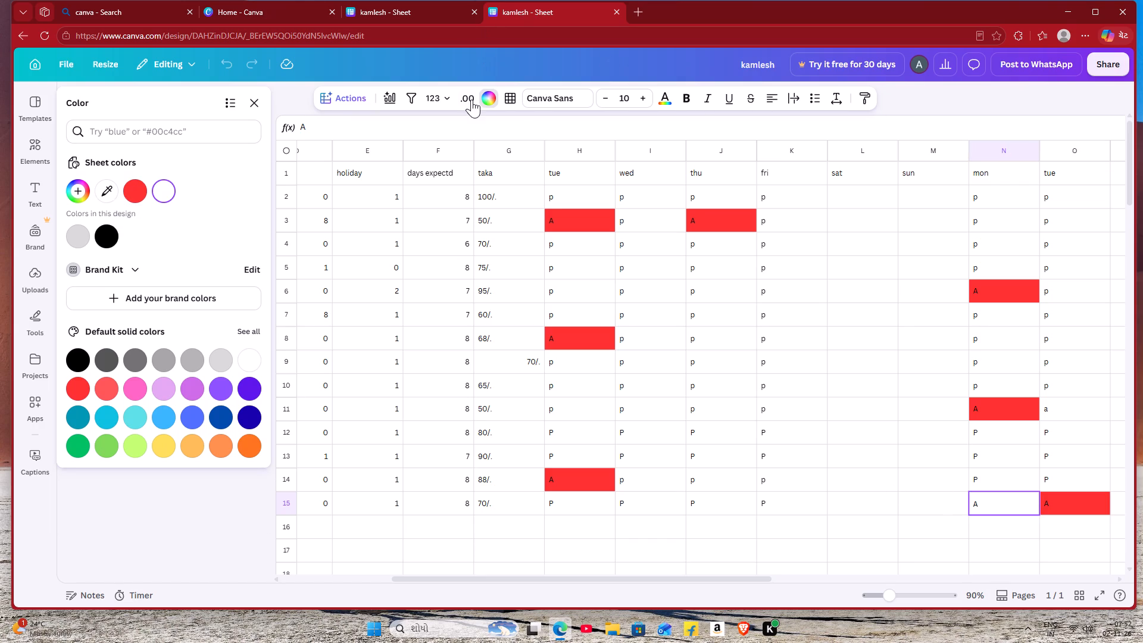
{"action": "left_click", "coordinate": [133, 196]}
{"action": "scroll", "coordinate": [284, 419], "scroll_direction": "down", "scroll_amount": 1}
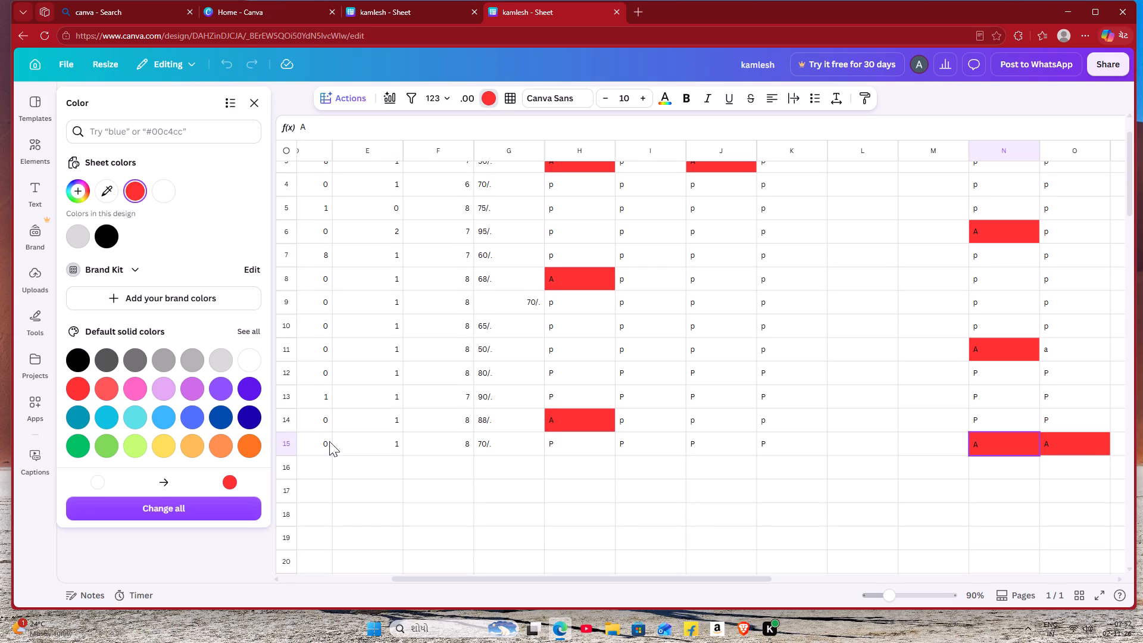
{"action": "left_click", "coordinate": [252, 108]}
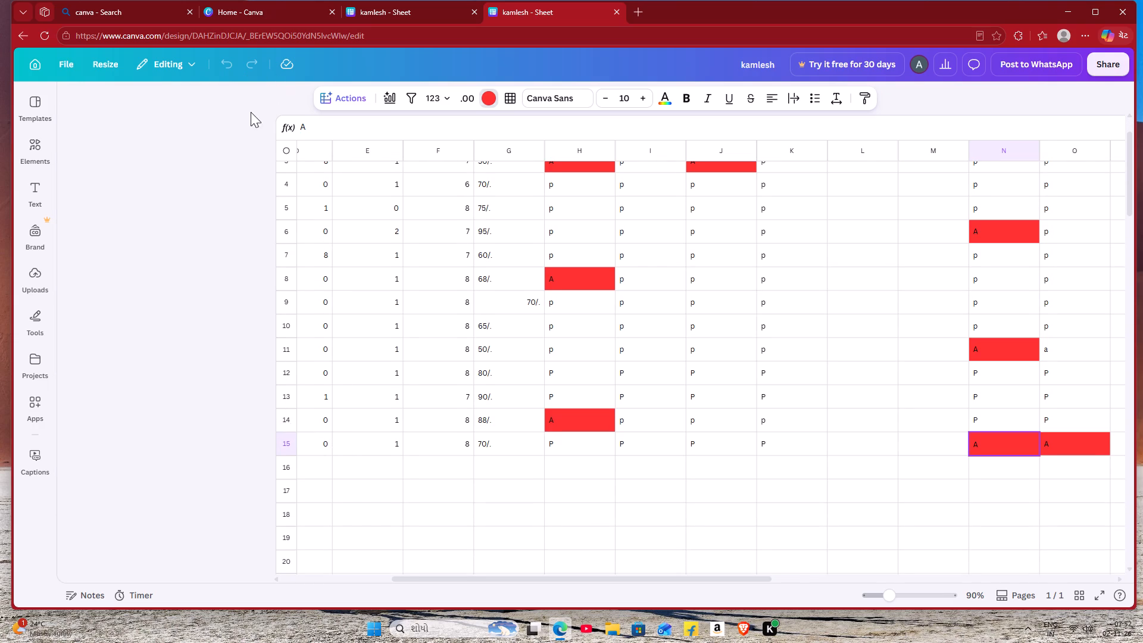
Add RAMESH as a new student name in row 16.
{"action": "scroll", "coordinate": [107, 477], "scroll_direction": "down", "scroll_amount": 1}
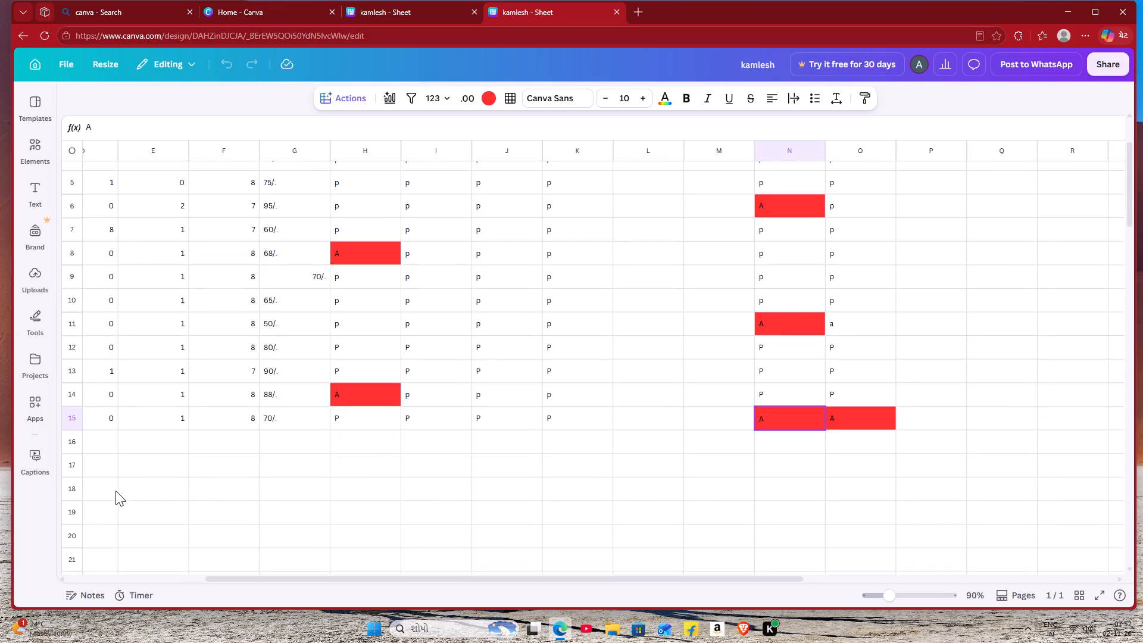
{"action": "left_click", "coordinate": [63, 576]}
{"action": "triple_click", "coordinate": [64, 578]}
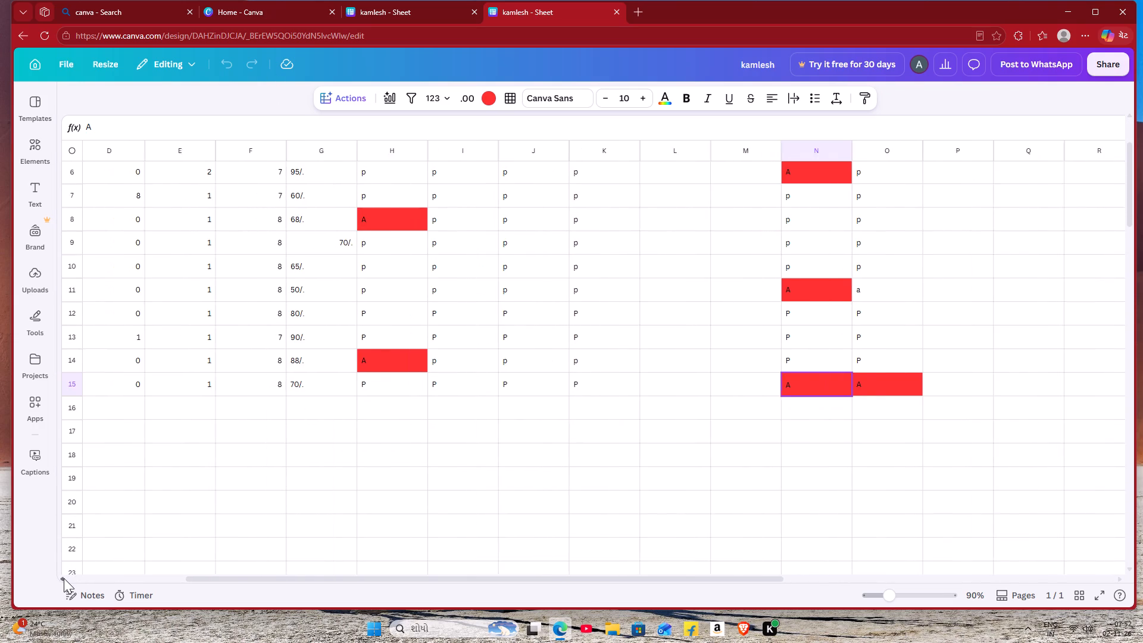
{"action": "triple_click", "coordinate": [64, 578]}
{"action": "double_click", "coordinate": [64, 578]}
{"action": "left_click", "coordinate": [64, 578]}
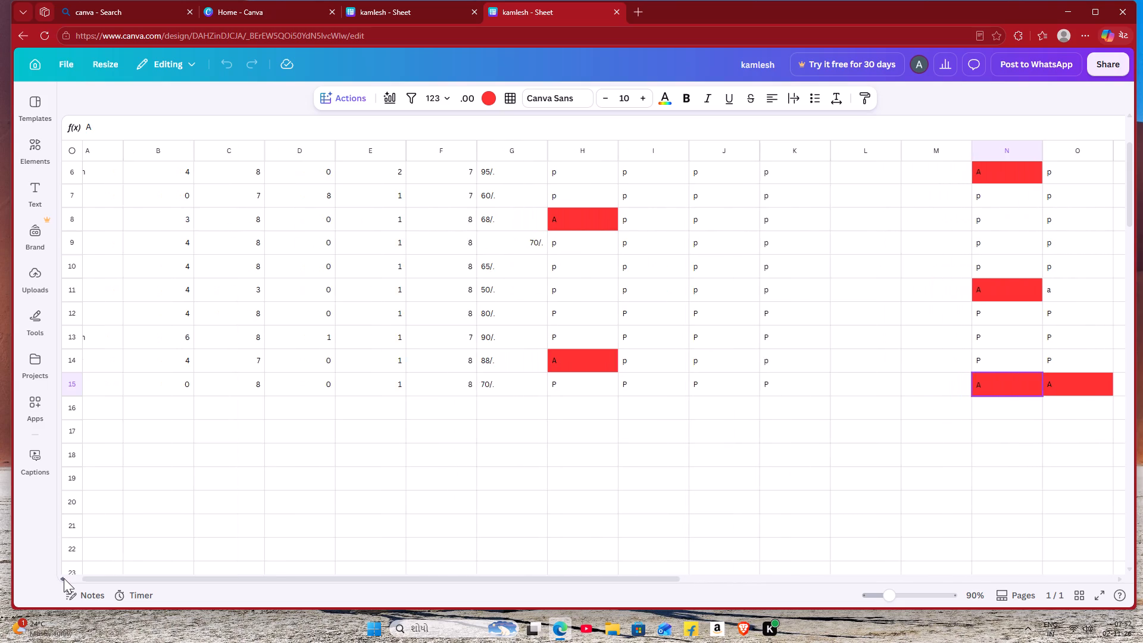
{"action": "double_click", "coordinate": [64, 578]}
{"action": "left_click", "coordinate": [110, 410]}
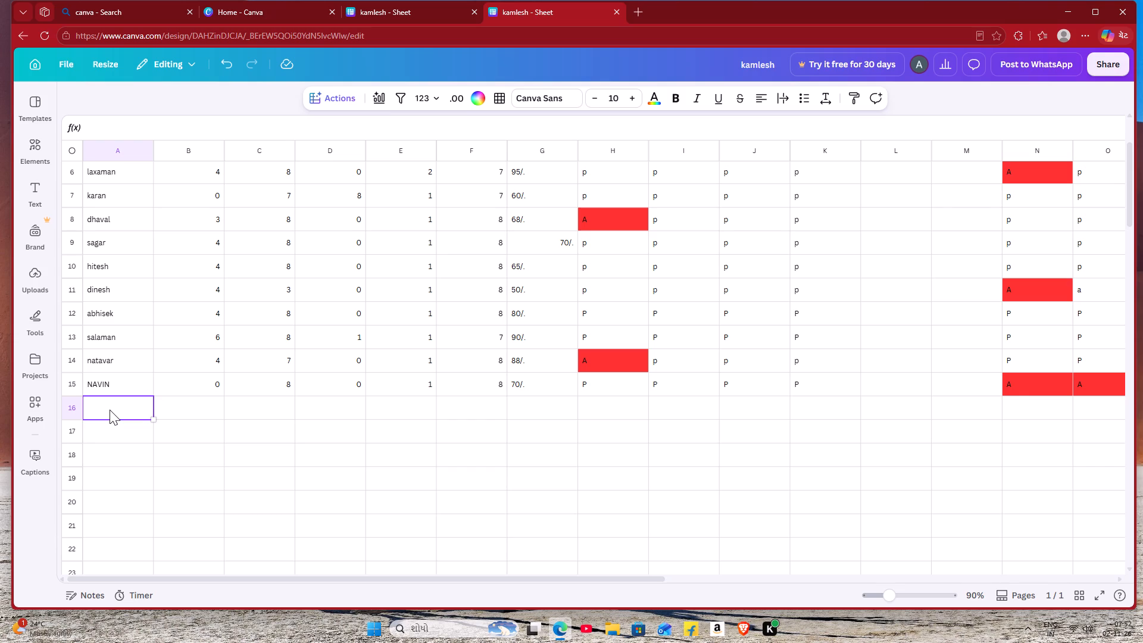
{"action": "type", "text": "RAMESH"}
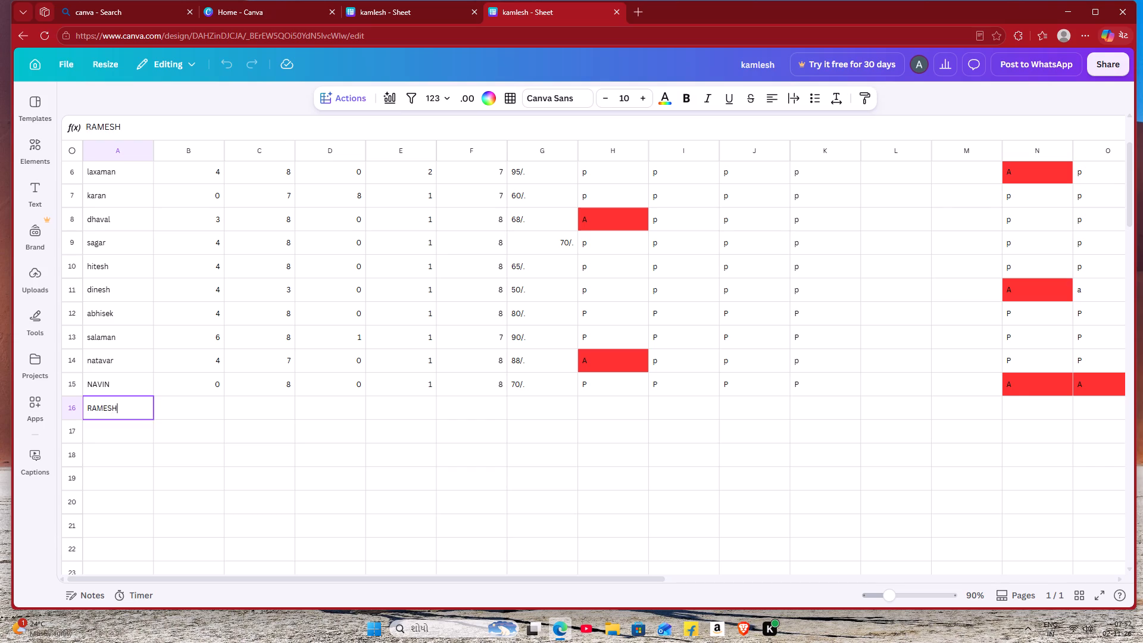
Enter RAMESH's first totals: absent 4, present 8 and excused 2.
{"action": "double_click", "coordinate": [192, 408]}
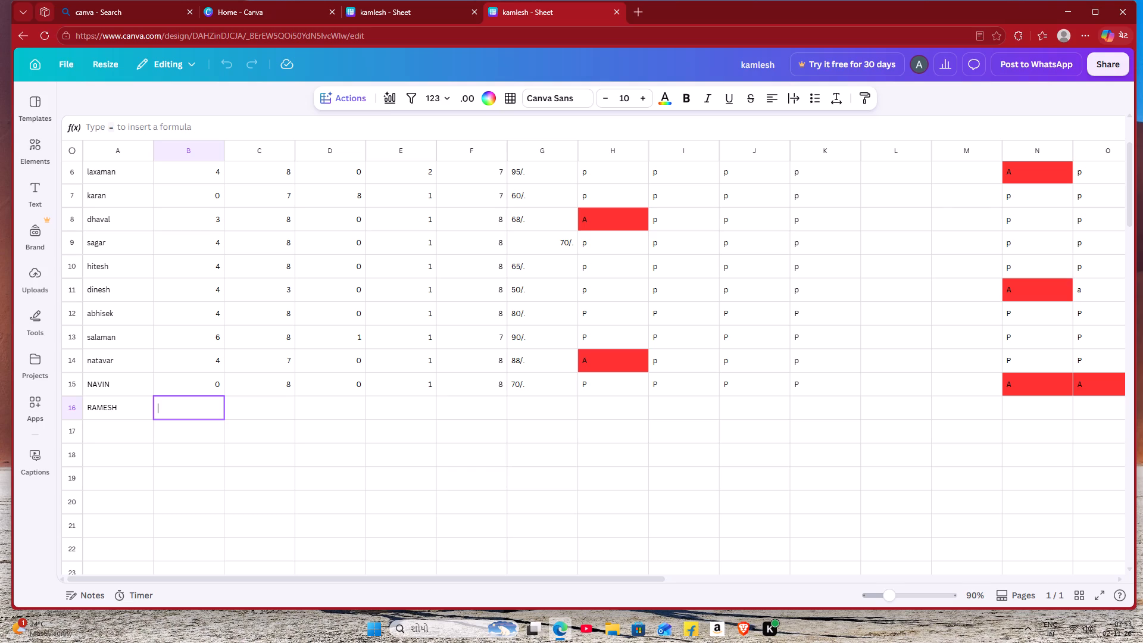
{"action": "key", "text": "4"}
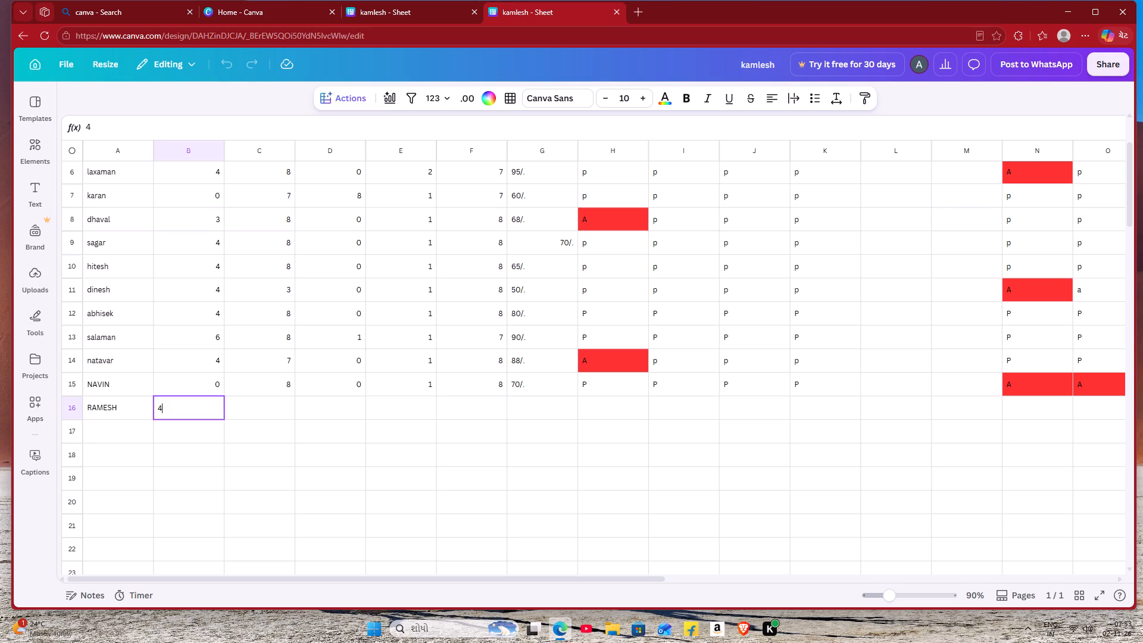
{"action": "key", "text": "Right"}
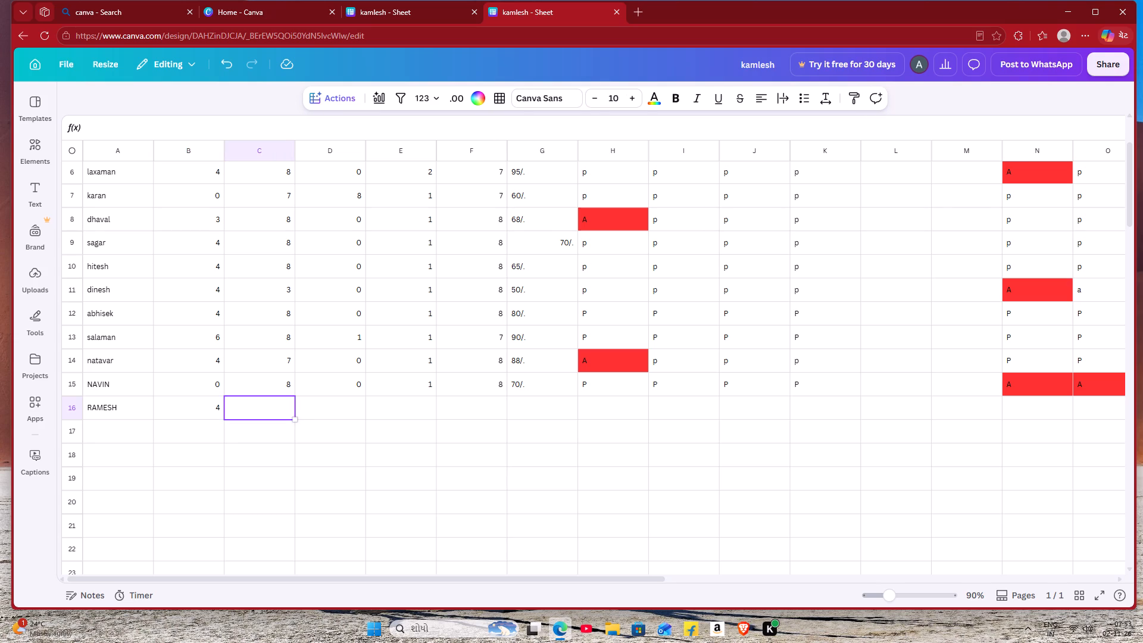
{"action": "key", "text": "8"}
{"action": "key", "text": "Right"}
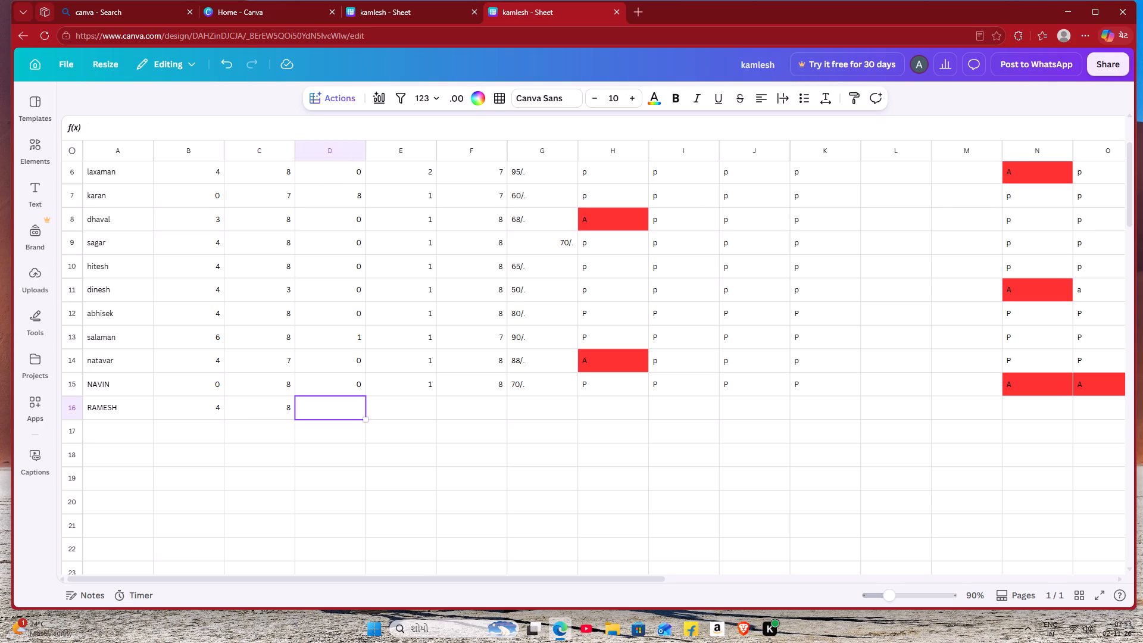
{"action": "key", "text": "2"}
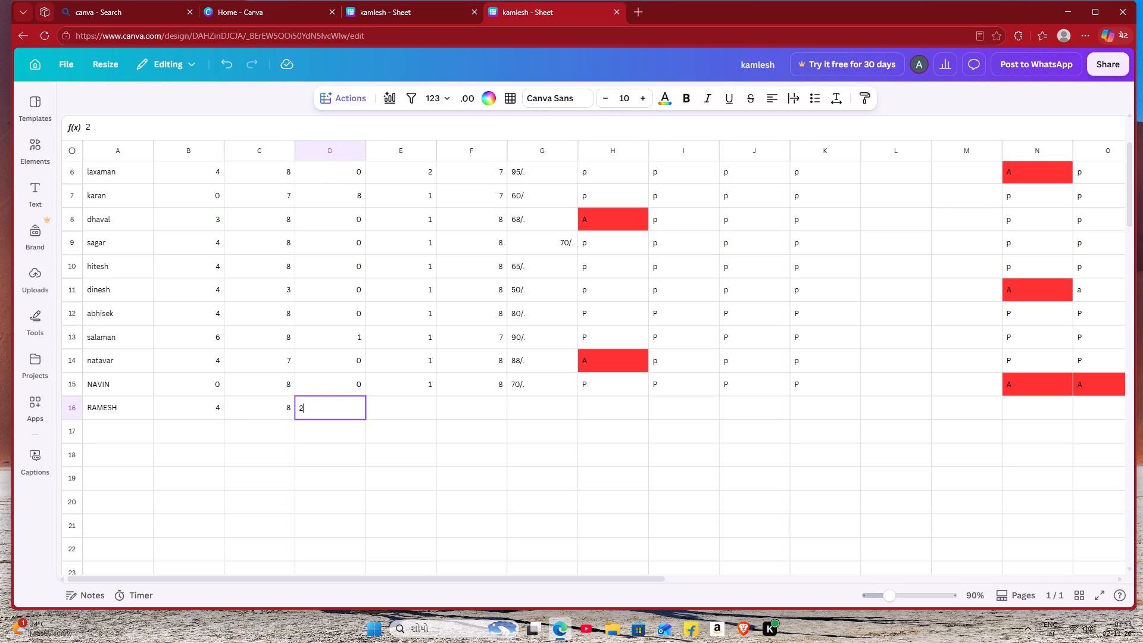
{"action": "key", "text": "Right"}
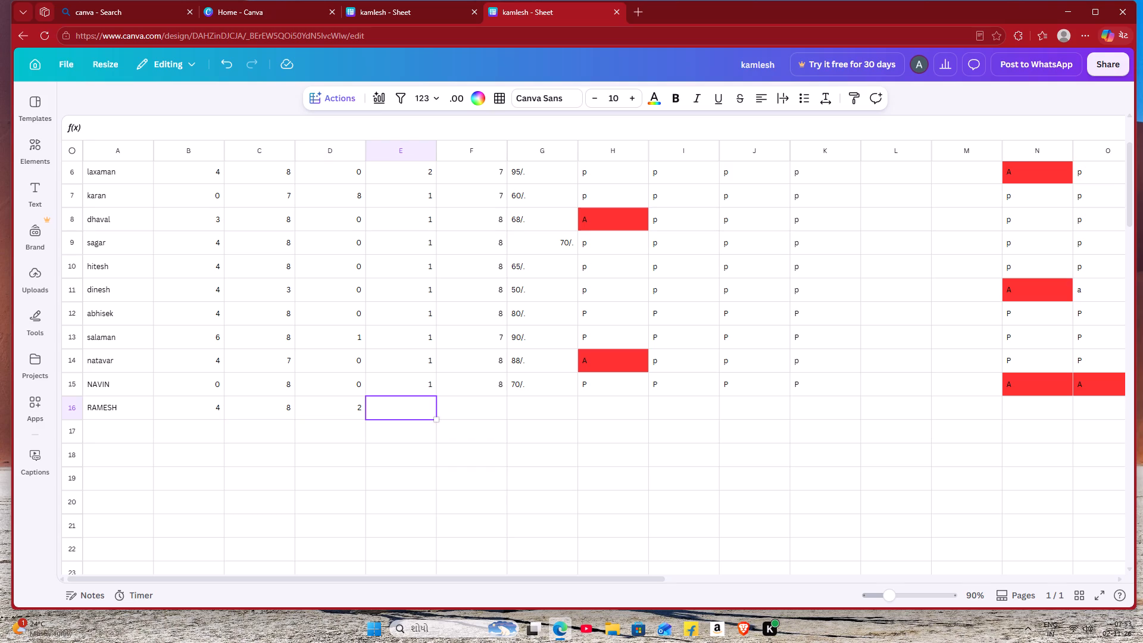
Enter RAMESH's remaining totals: holiday 3 and days expected 6.
{"action": "scroll", "coordinate": [188, 399], "scroll_direction": "down", "scroll_amount": 1}
{"action": "scroll", "coordinate": [188, 399], "scroll_direction": "up", "scroll_amount": 8}
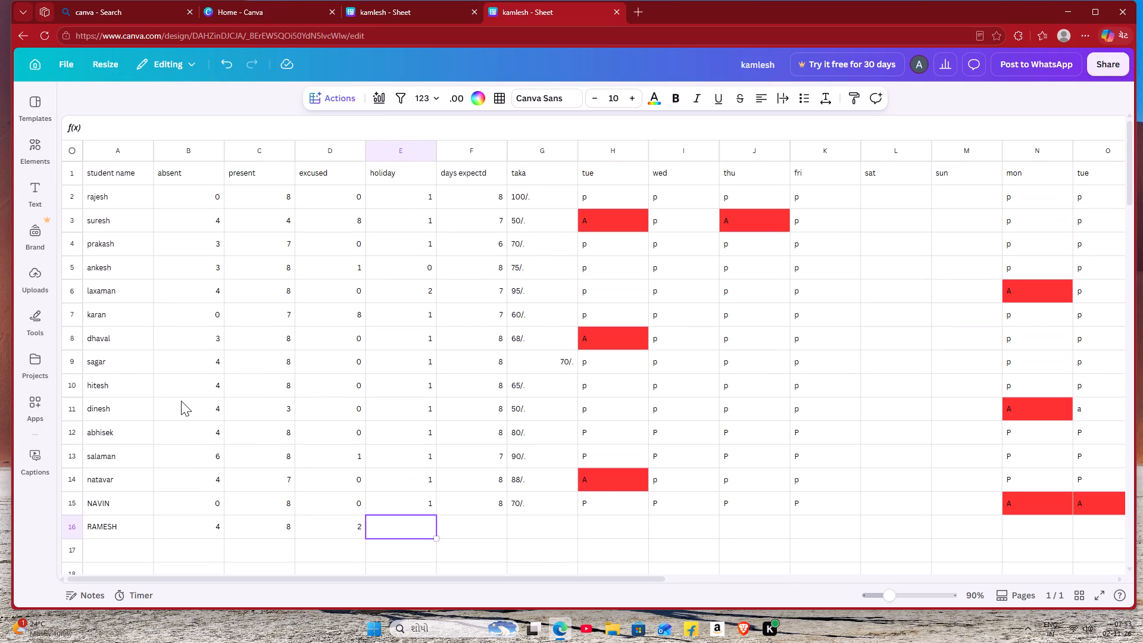
{"action": "double_click", "coordinate": [396, 529]}
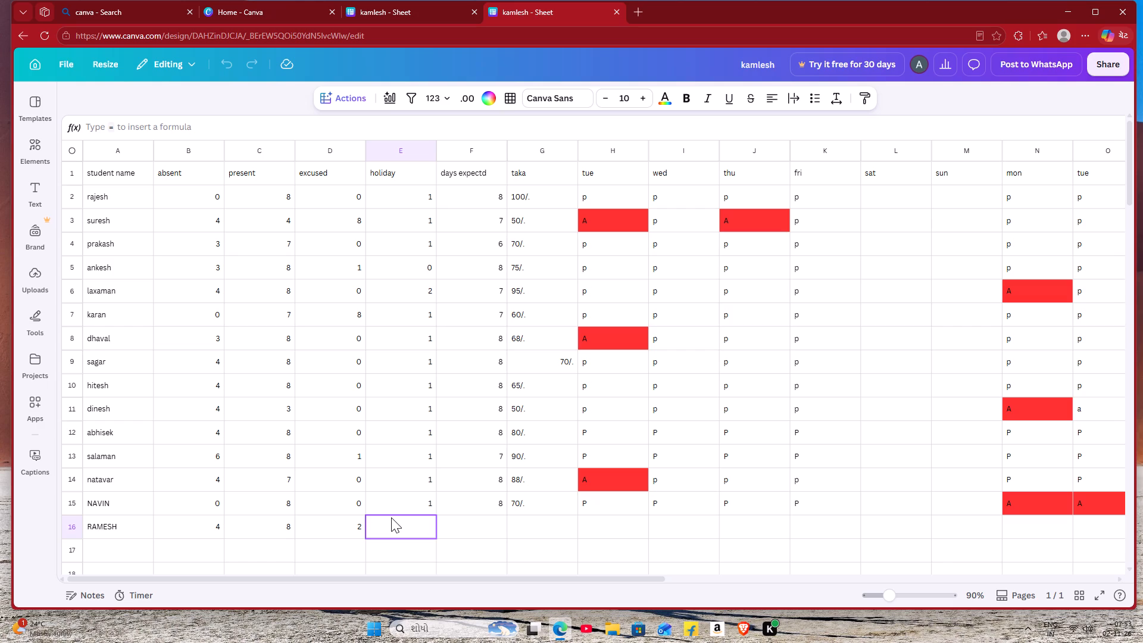
{"action": "key", "text": "3"}
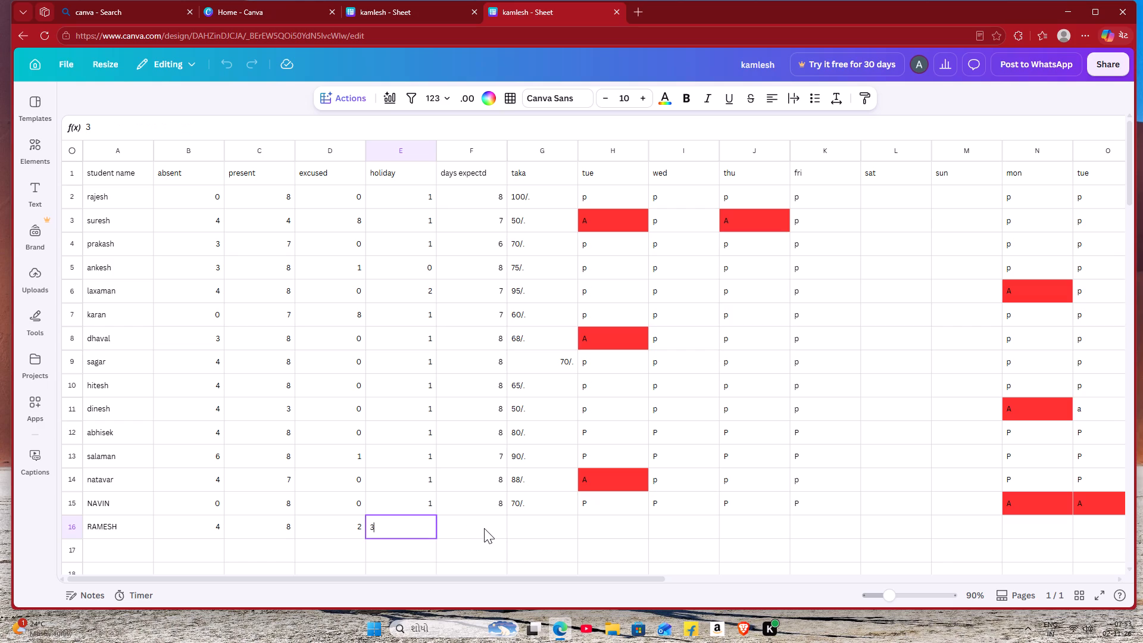
{"action": "double_click", "coordinate": [485, 525]}
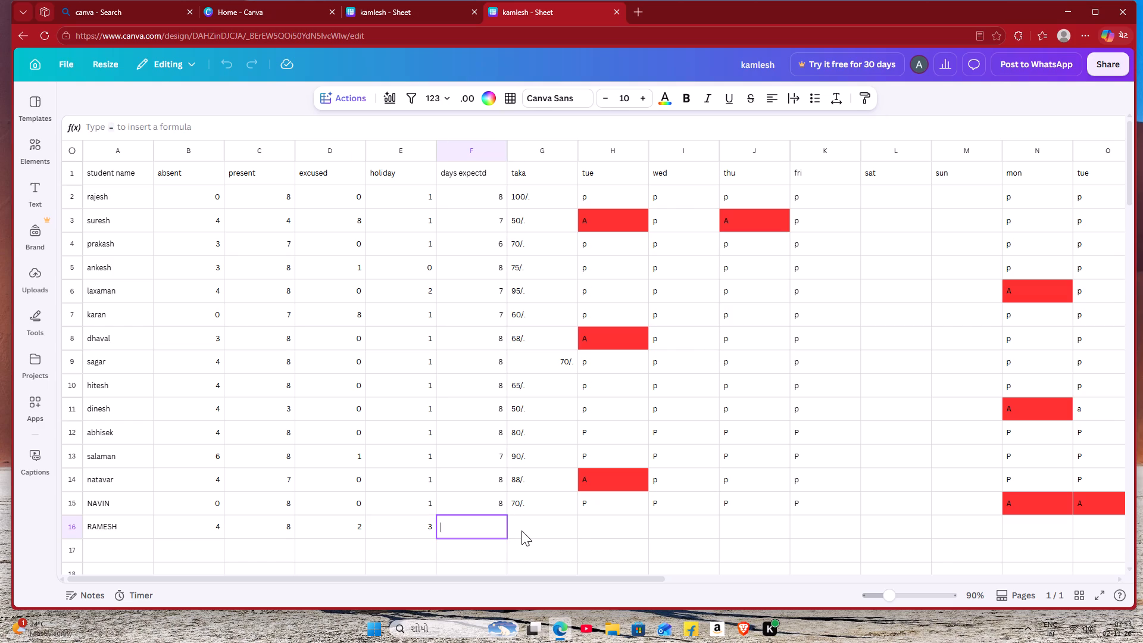
{"action": "double_click", "coordinate": [521, 530]}
{"action": "double_click", "coordinate": [498, 533]}
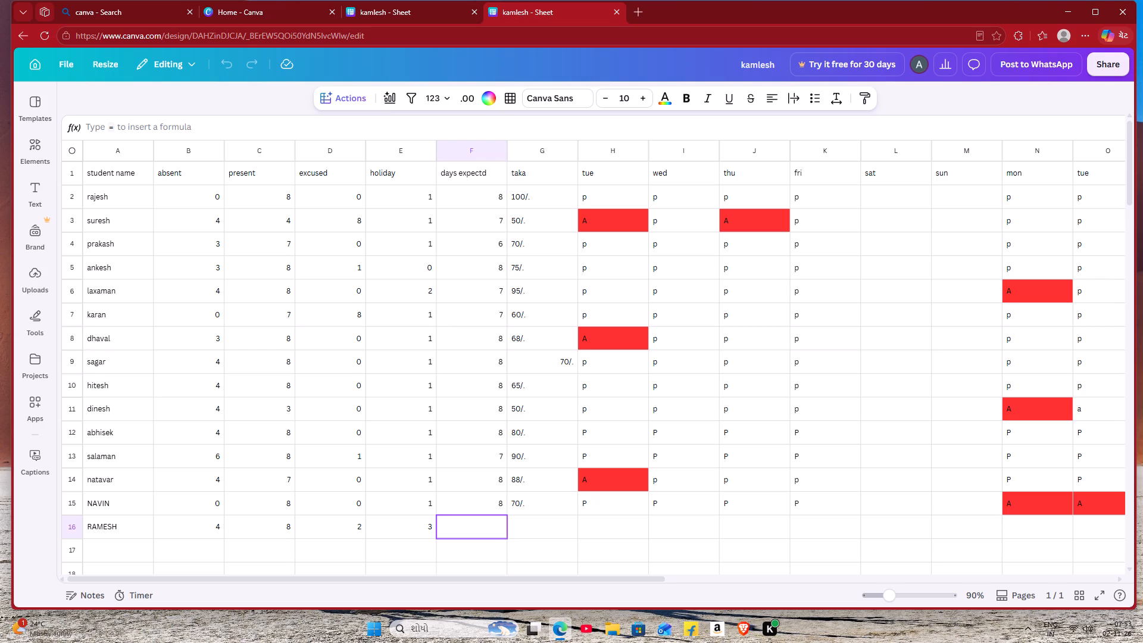
{"action": "left_click", "coordinate": [498, 530]}
{"action": "key", "text": "6"}
{"action": "key", "text": "Right"}
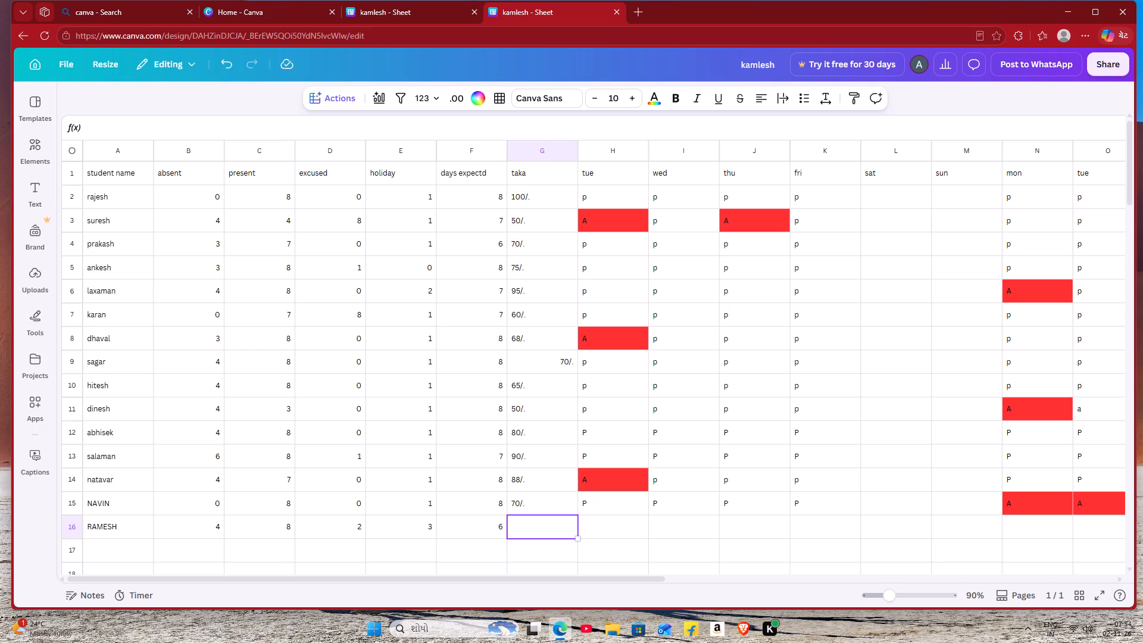
Enter 50/. as RAMESH's taka value.
{"action": "type", "text": "50/."}
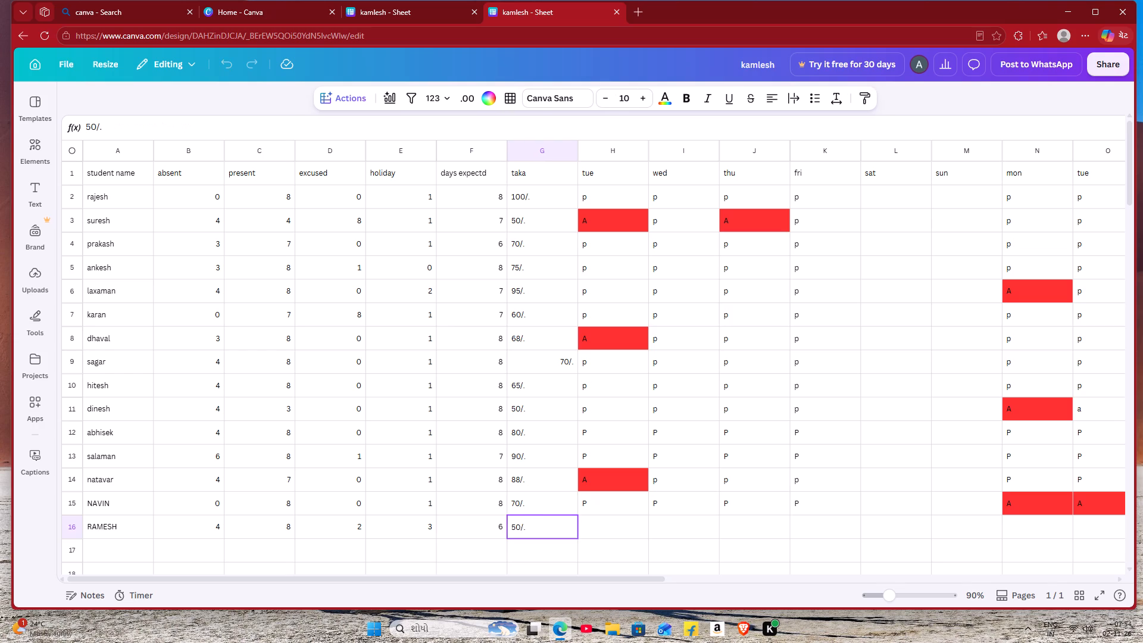
Mark RAMESH as P for the first-week Tuesday.
{"action": "left_click", "coordinate": [609, 538]}
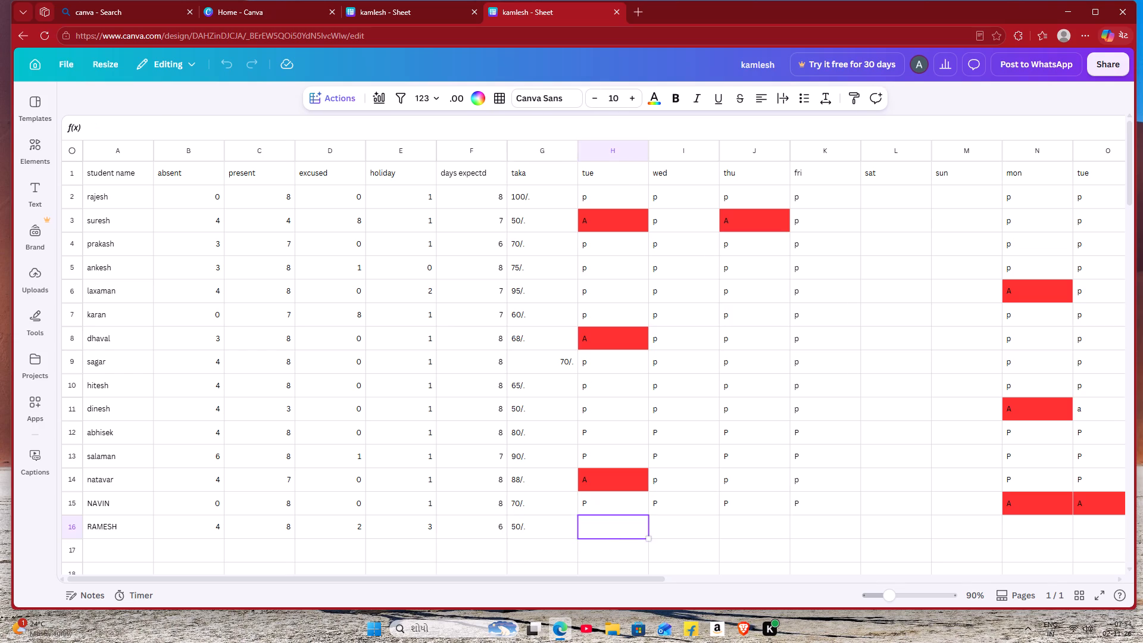
{"action": "key", "text": "p"}
{"action": "key", "text": "Right"}
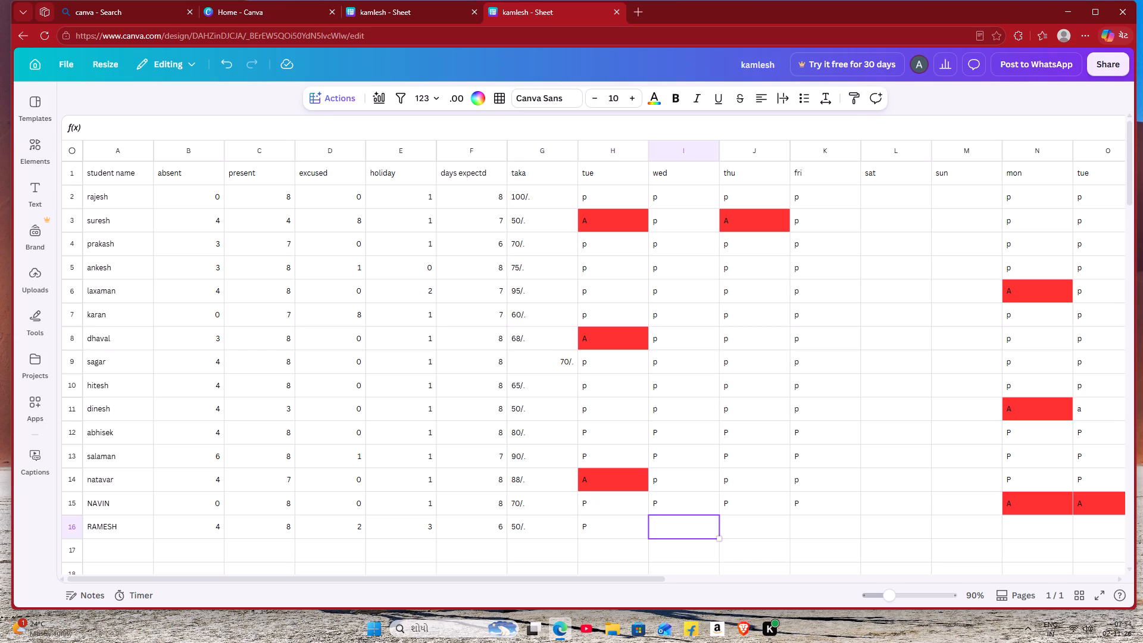
Mark RAMESH as P for the first-week Wednesday, Thursday and Friday.
{"action": "key", "text": "p"}
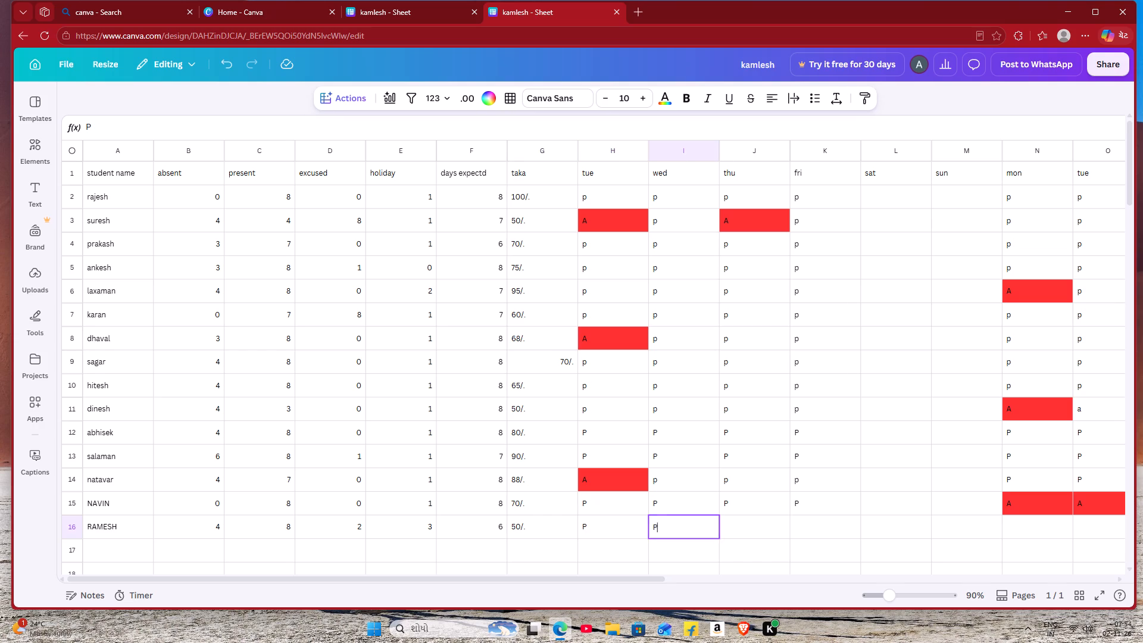
{"action": "key", "text": "Right"}
{"action": "key", "text": "p"}
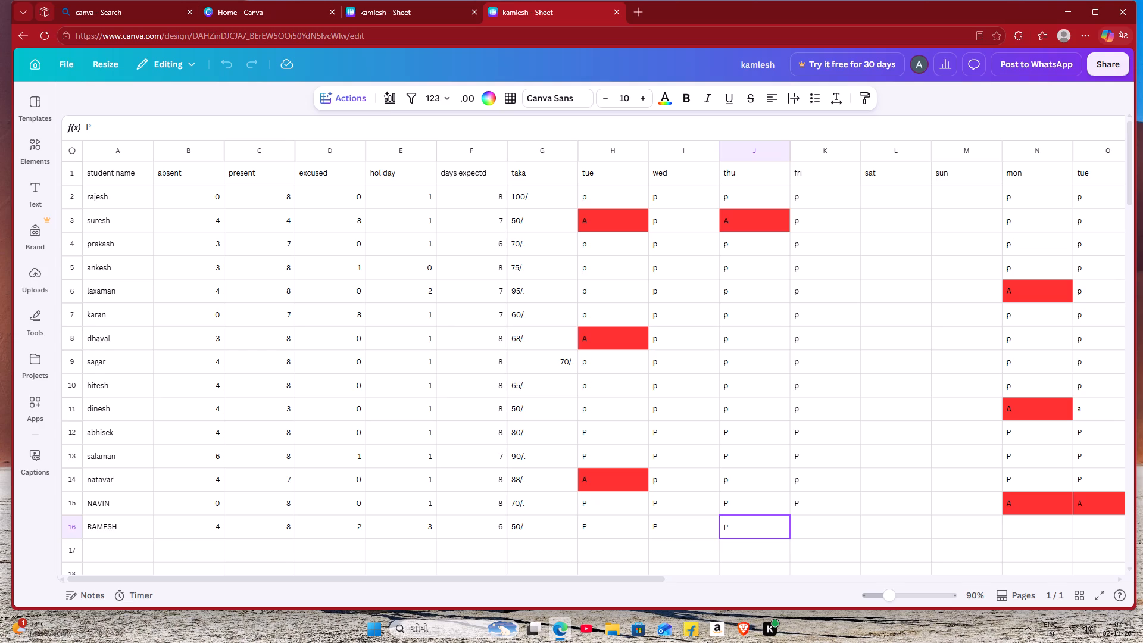
{"action": "key", "text": "Right"}
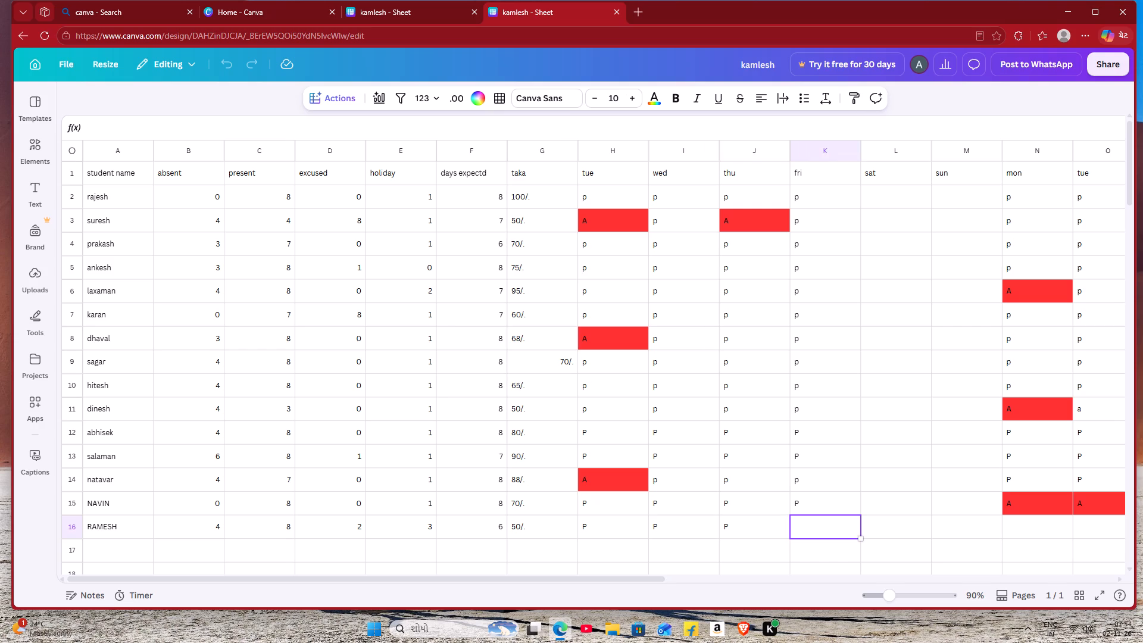
{"action": "key", "text": "p"}
{"action": "key", "text": "Right"}
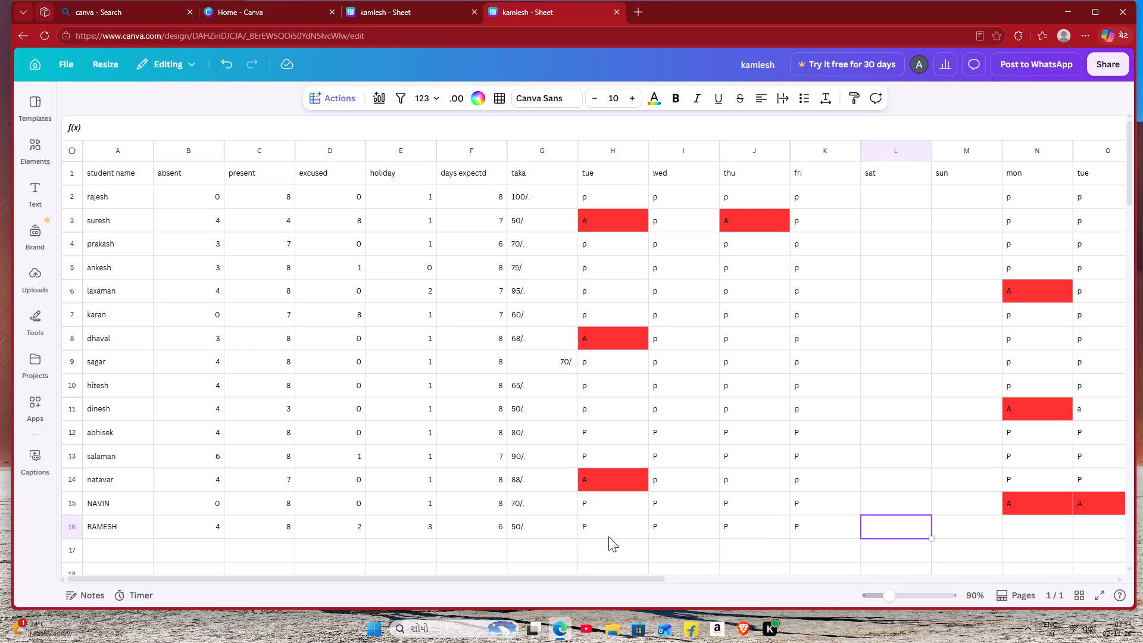
Mark RAMESH as P for the second-week Monday and Tuesday.
{"action": "left_click", "coordinate": [1009, 522]}
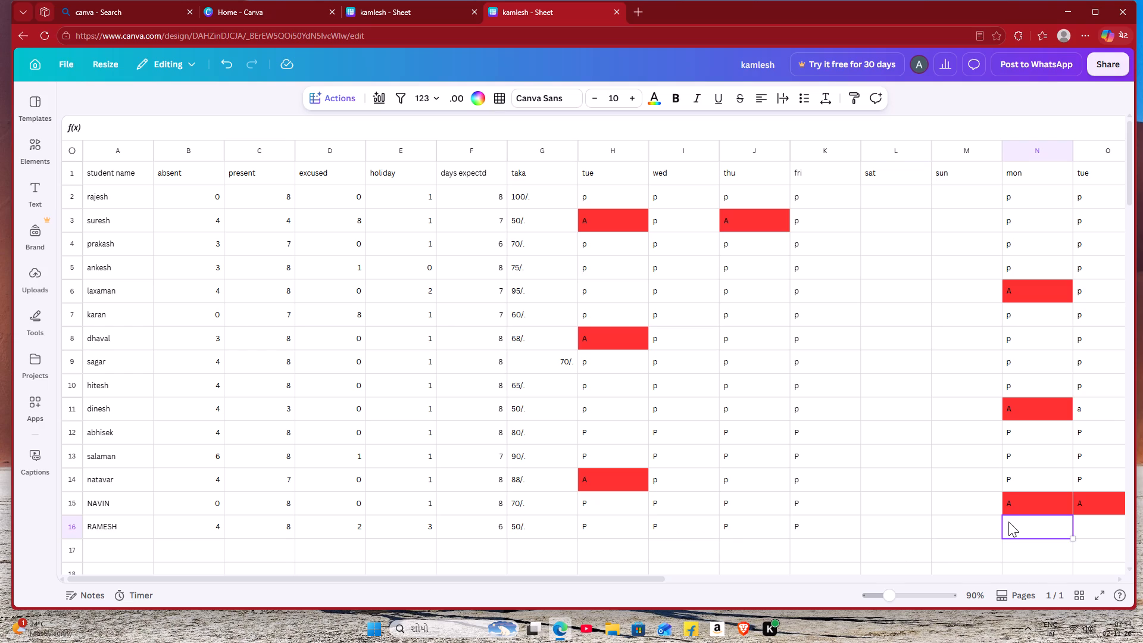
{"action": "key", "text": "p"}
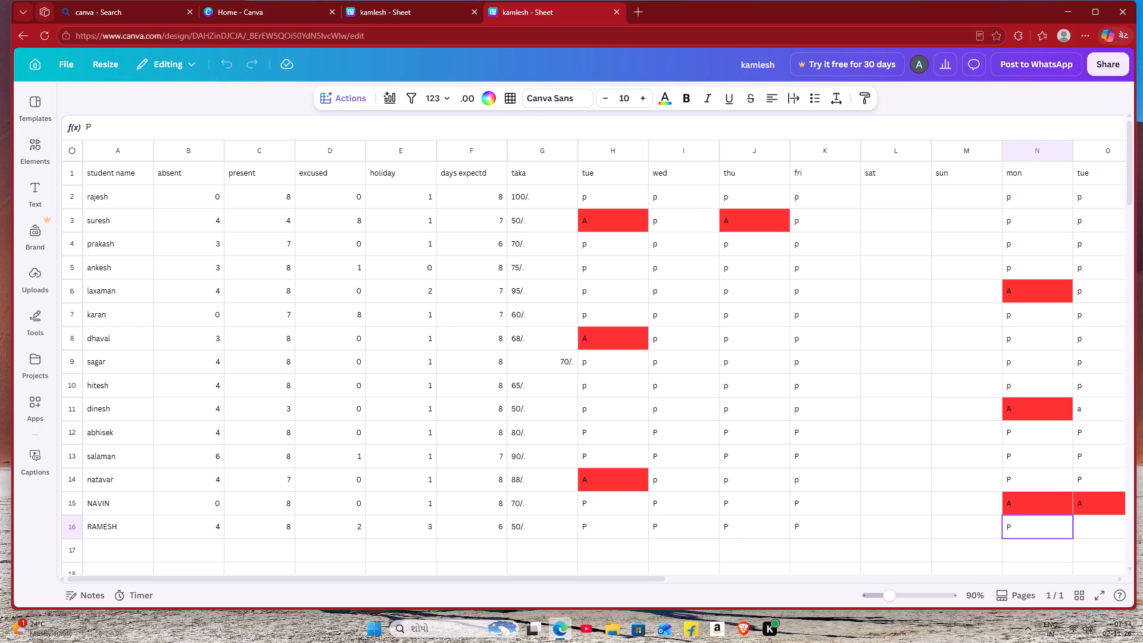
{"action": "key", "text": "Right"}
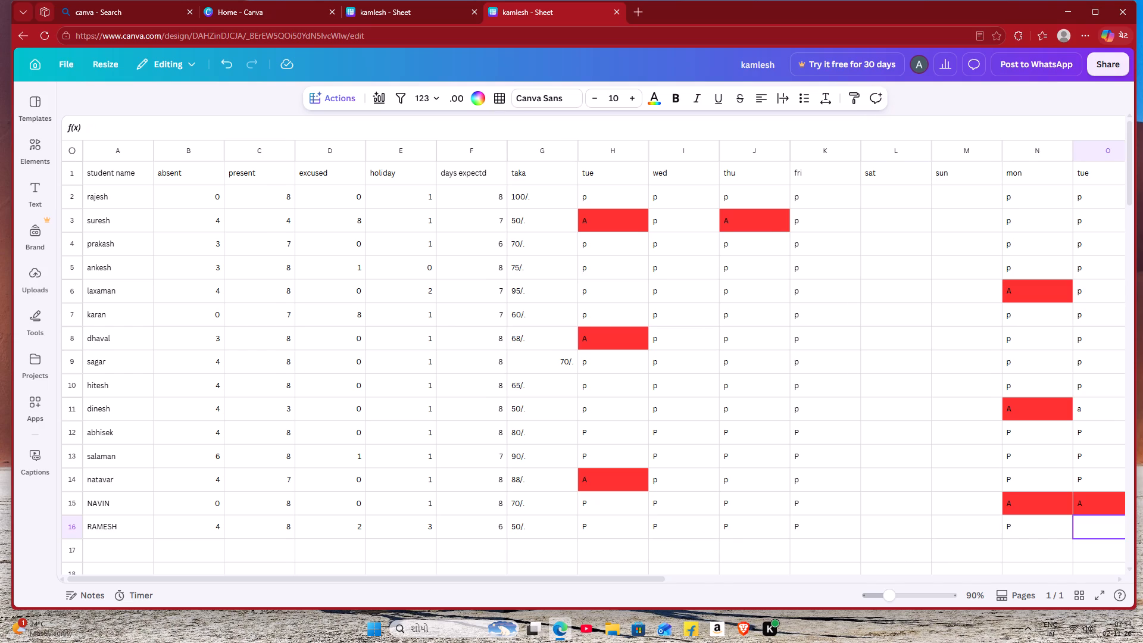
{"action": "key", "text": "Right"}
{"action": "key", "text": "Left"}
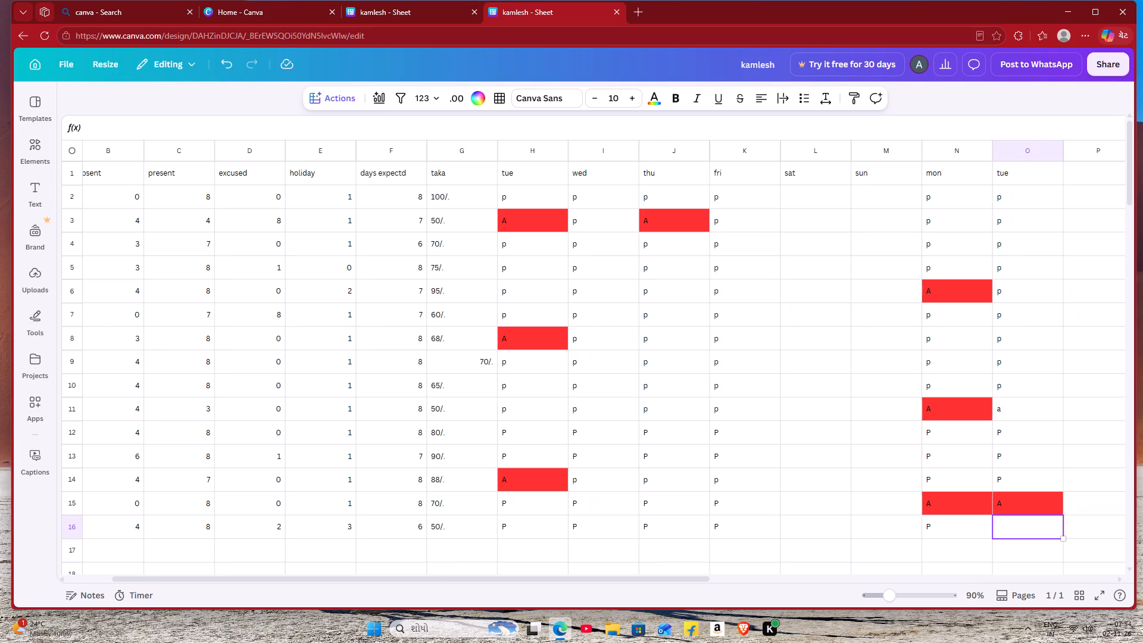
{"action": "key", "text": "p"}
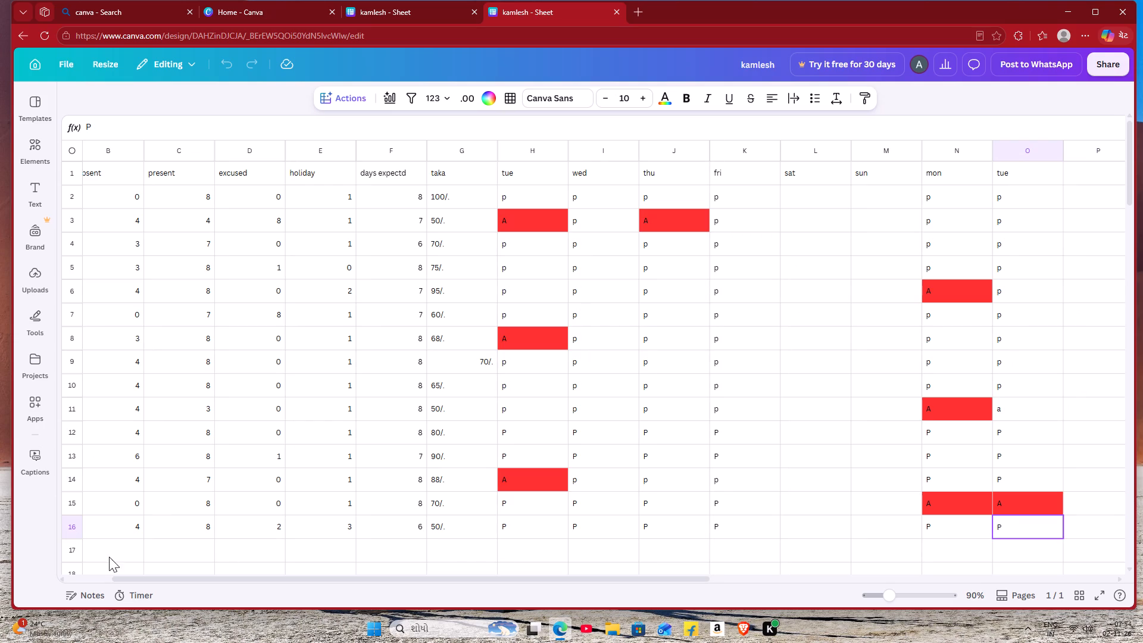
Enter ANKESH as the student name in the empty row below RAMESH.
{"action": "scroll", "coordinate": [114, 560], "scroll_direction": "up", "scroll_amount": 2}
{"action": "double_click", "coordinate": [70, 579]}
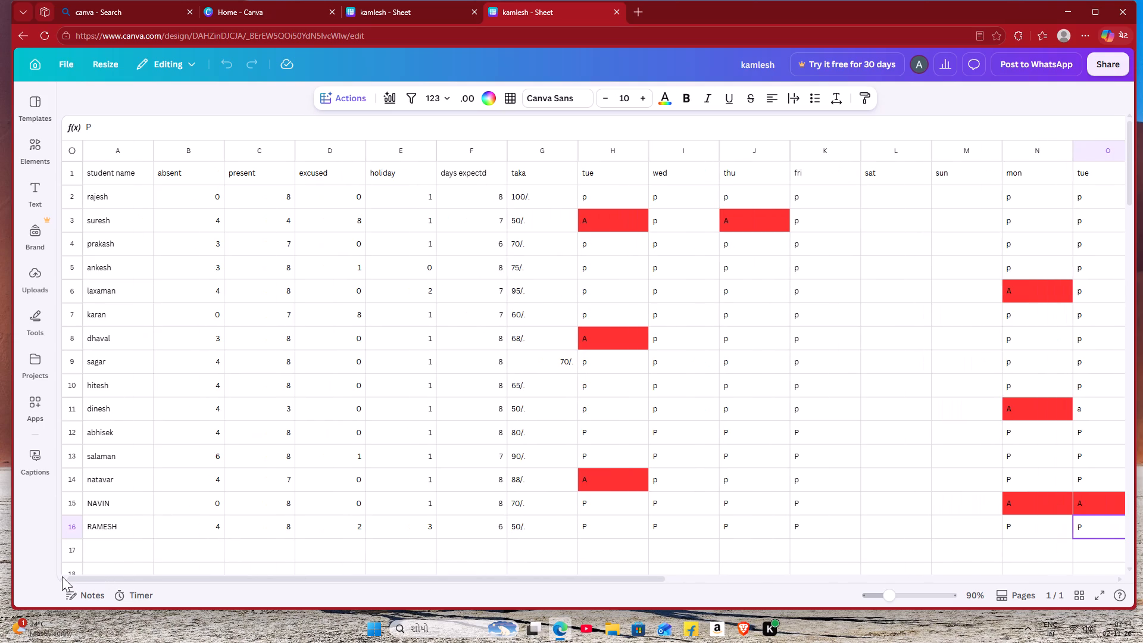
{"action": "double_click", "coordinate": [119, 554]}
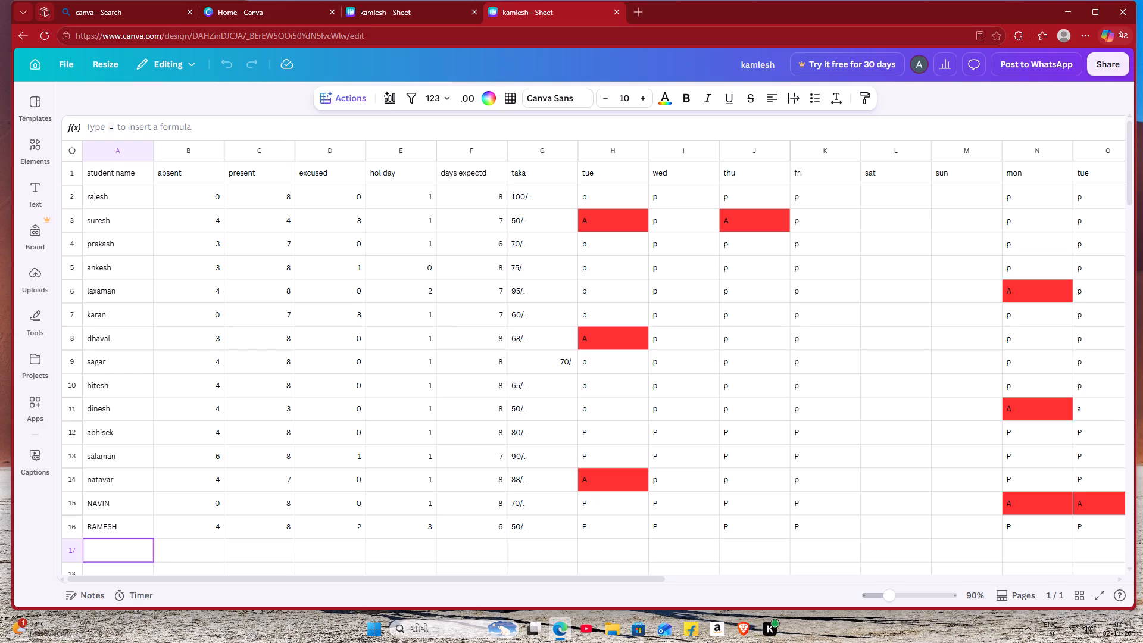
{"action": "double_click", "coordinate": [99, 550]}
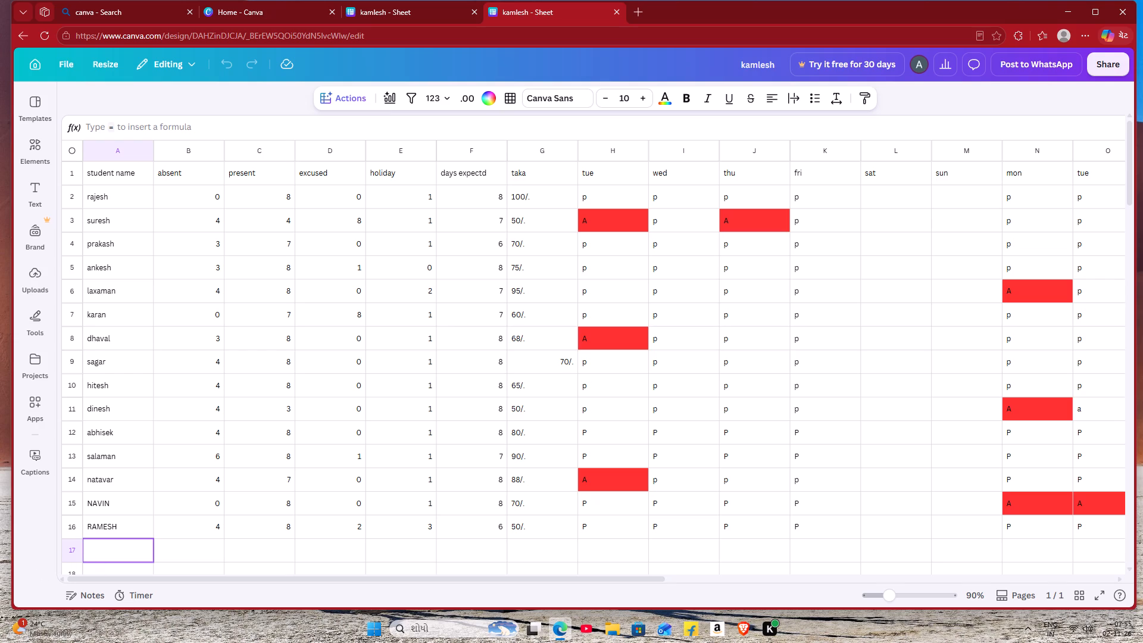
{"action": "left_click", "coordinate": [117, 547]}
{"action": "key", "text": "a"}
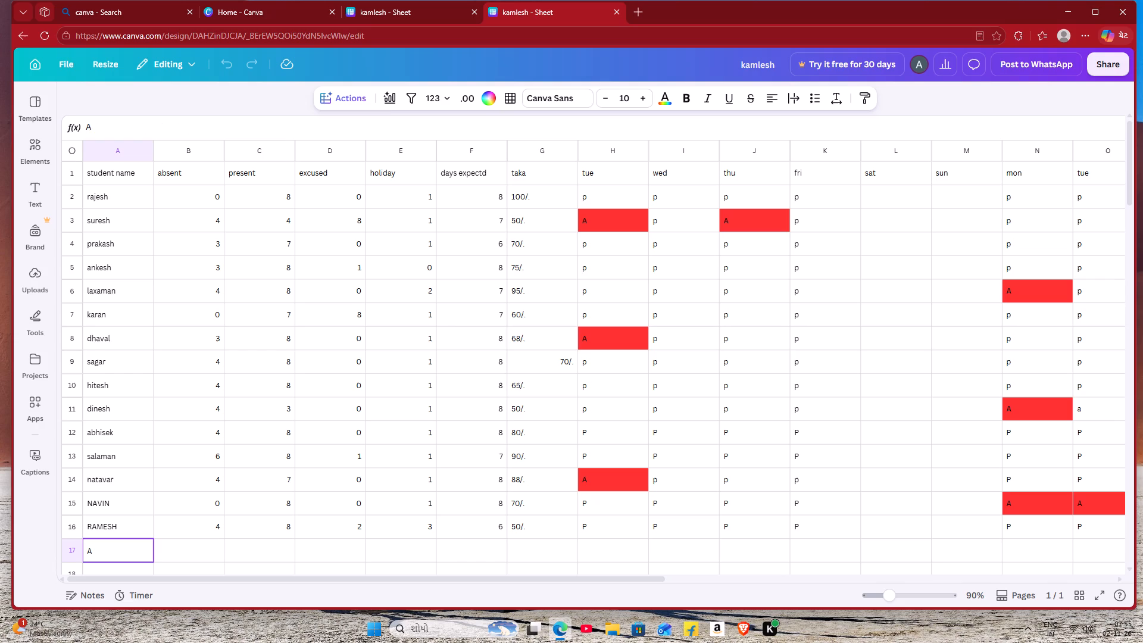
{"action": "type", "text": "NKES"}
{"action": "key", "text": "h"}
{"action": "left_click", "coordinate": [208, 548]}
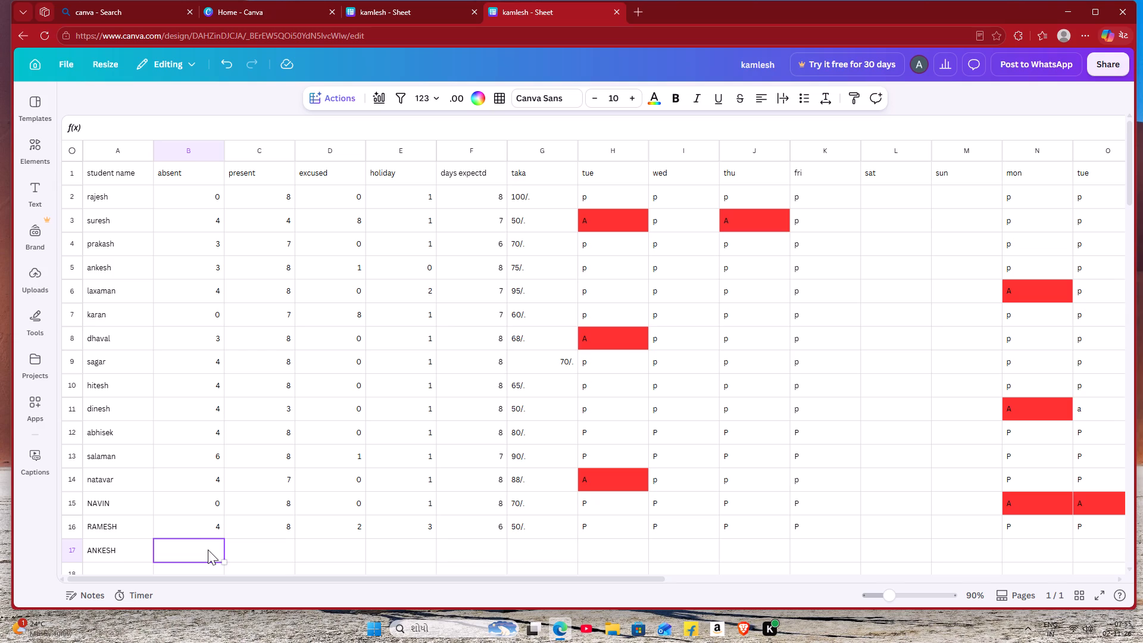
{"action": "left_click", "coordinate": [208, 550]}
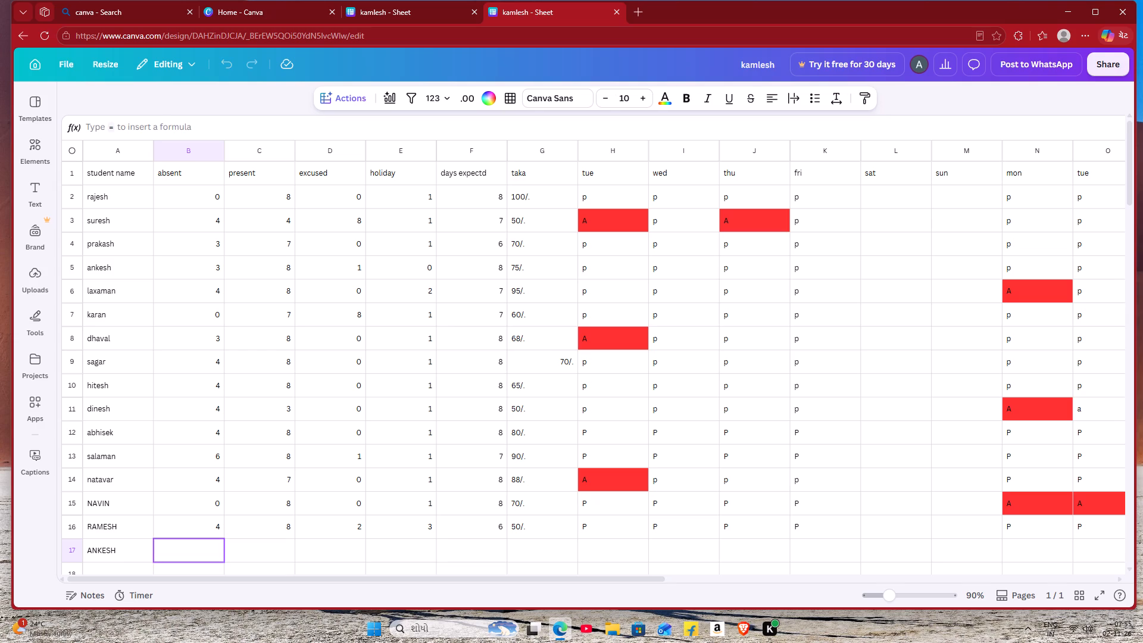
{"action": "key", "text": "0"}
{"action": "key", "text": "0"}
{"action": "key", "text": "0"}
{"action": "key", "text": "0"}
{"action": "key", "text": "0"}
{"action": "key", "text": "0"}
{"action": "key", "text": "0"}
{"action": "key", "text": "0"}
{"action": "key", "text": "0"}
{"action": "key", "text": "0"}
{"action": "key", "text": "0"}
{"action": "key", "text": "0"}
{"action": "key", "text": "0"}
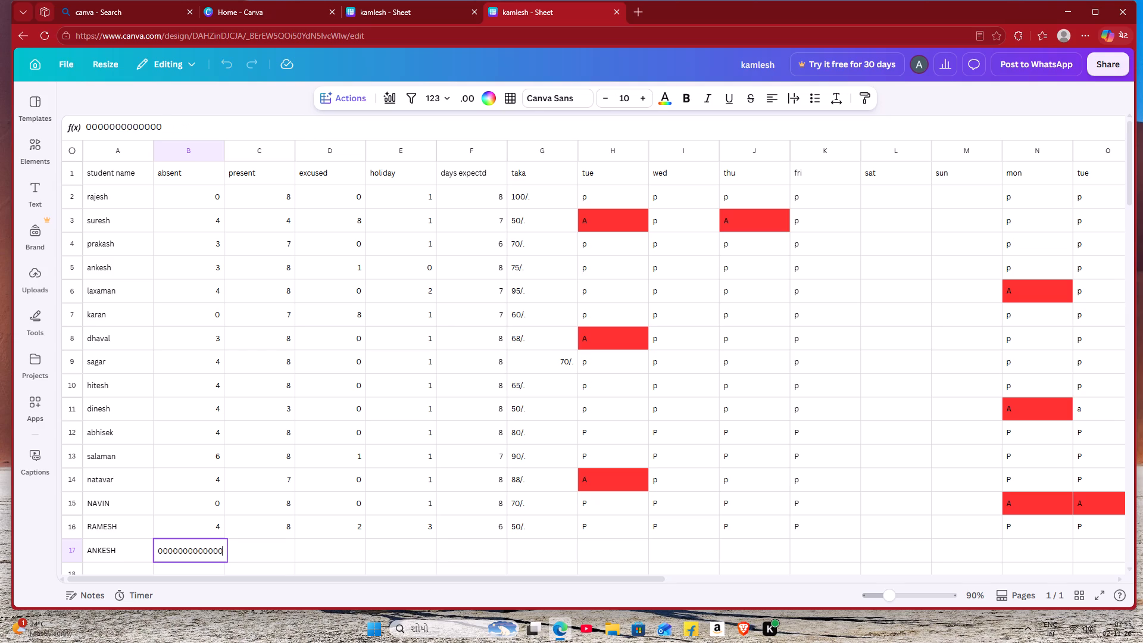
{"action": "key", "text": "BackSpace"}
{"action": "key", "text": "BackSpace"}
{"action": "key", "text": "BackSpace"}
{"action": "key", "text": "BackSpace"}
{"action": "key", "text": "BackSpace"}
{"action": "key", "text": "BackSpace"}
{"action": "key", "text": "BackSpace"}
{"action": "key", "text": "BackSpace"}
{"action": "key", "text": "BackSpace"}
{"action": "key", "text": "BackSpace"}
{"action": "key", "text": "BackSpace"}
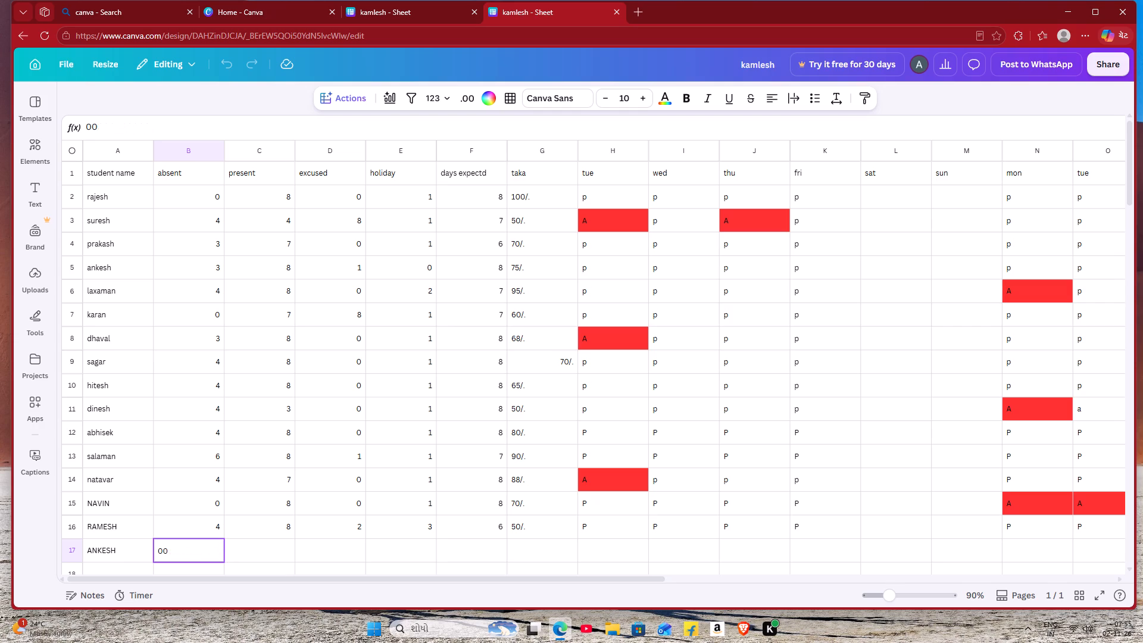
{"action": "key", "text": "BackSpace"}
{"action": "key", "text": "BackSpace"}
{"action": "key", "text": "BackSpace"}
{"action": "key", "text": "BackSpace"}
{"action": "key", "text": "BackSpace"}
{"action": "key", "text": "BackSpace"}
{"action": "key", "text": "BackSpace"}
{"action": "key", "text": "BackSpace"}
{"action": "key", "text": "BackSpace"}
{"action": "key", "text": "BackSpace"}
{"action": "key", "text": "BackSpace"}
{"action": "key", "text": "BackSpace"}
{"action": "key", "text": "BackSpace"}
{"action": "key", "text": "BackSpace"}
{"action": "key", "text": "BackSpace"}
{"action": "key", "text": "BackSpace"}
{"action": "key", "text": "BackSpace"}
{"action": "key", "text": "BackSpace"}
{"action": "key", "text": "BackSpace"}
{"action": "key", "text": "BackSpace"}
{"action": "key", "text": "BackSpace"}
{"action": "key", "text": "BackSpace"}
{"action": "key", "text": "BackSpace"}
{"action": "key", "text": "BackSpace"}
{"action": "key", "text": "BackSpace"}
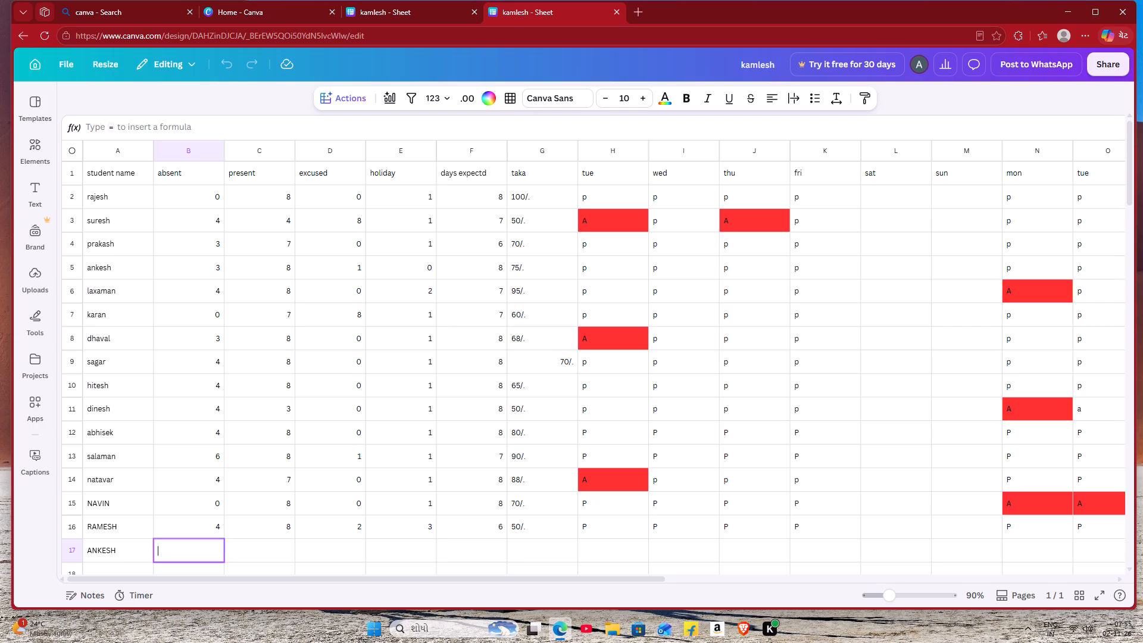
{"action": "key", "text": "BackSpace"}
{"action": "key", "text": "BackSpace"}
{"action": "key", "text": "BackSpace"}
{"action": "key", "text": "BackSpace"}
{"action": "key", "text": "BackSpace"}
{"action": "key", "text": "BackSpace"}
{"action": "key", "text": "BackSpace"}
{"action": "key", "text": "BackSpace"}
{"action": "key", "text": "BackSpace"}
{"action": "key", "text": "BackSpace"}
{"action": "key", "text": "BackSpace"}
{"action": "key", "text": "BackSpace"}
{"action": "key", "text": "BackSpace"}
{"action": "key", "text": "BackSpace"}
Enter 0 as ANKESH's absent total.
{"action": "key", "text": "0"}
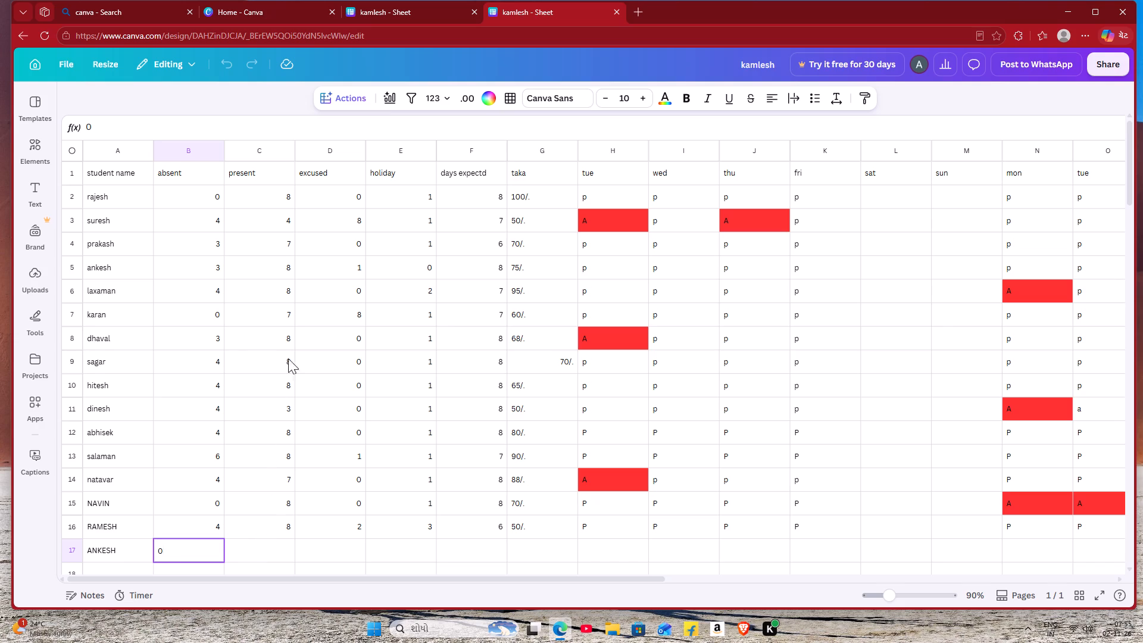
Change the present totals to 7 for rajesh and 5 for suresh.
{"action": "left_click", "coordinate": [289, 201]}
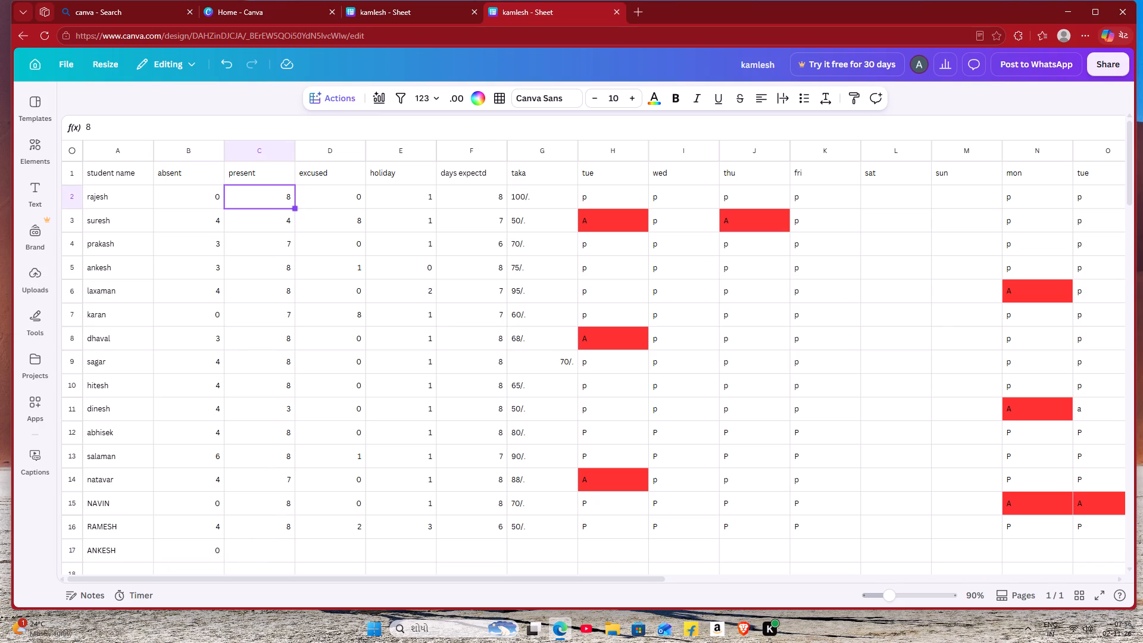
{"action": "key", "text": "BackSpace"}
{"action": "key", "text": "7"}
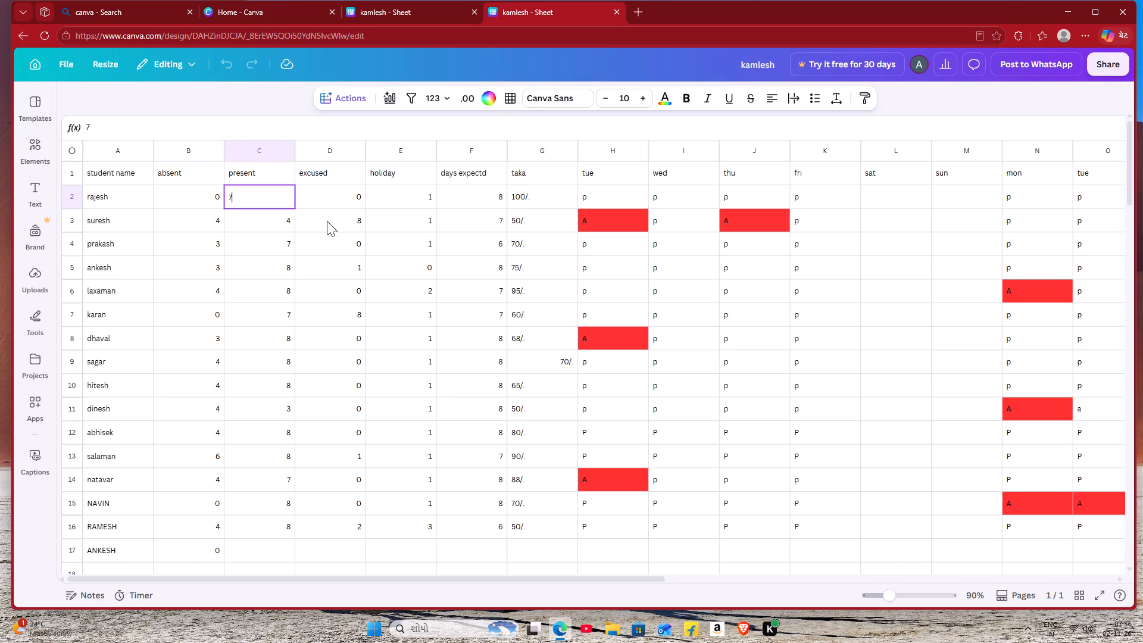
{"action": "left_click", "coordinate": [285, 221]}
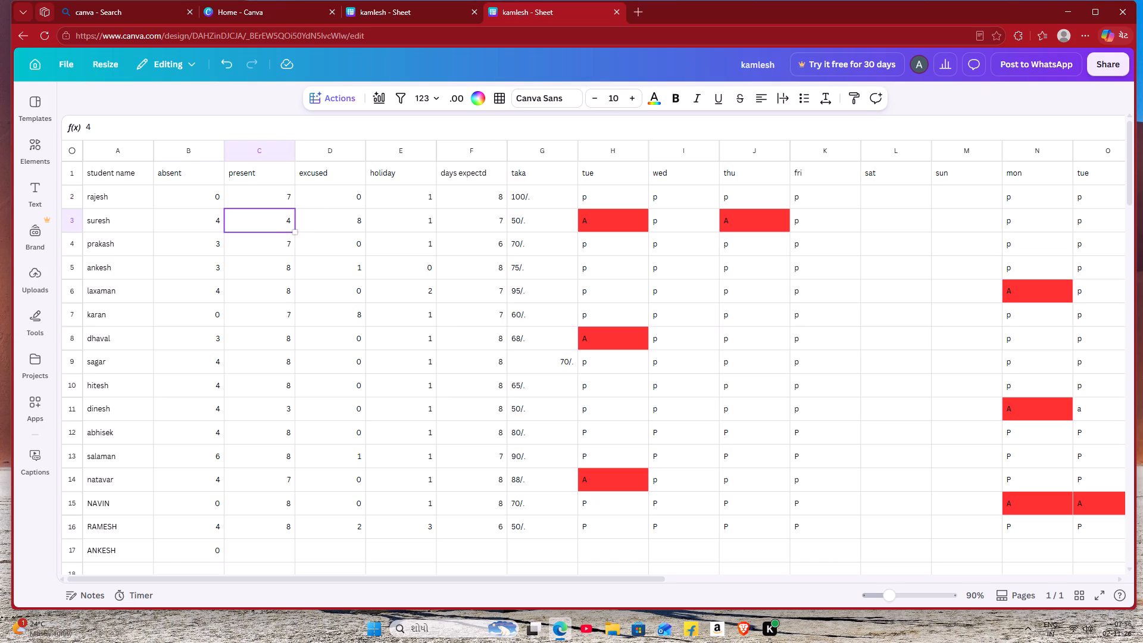
{"action": "key", "text": "BackSpace"}
{"action": "key", "text": "5"}
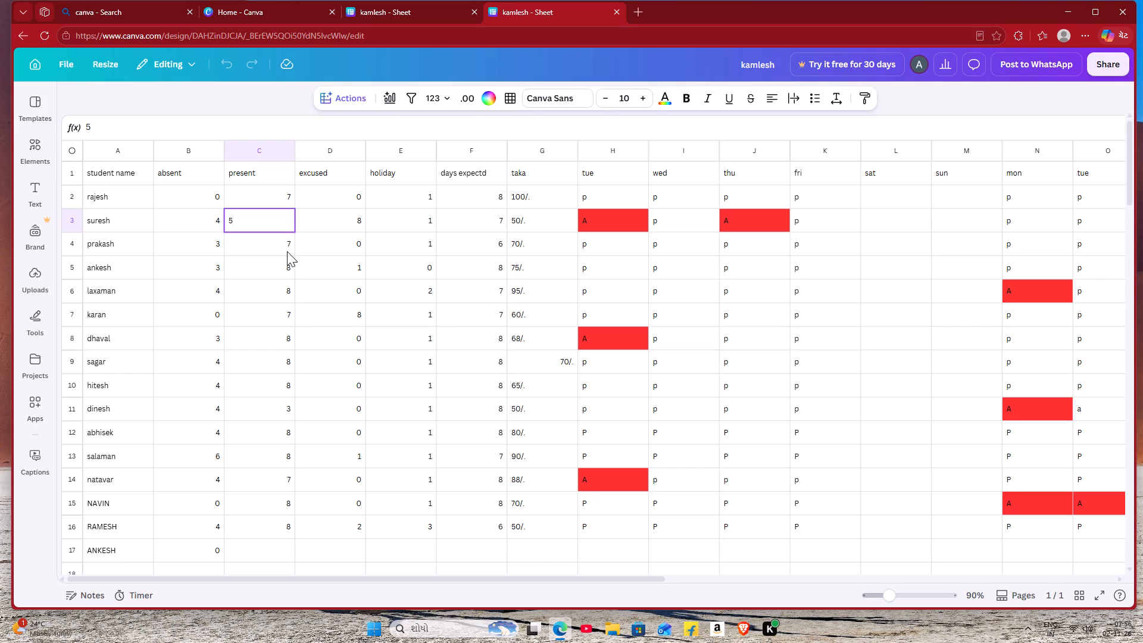
{"action": "left_click", "coordinate": [287, 249]}
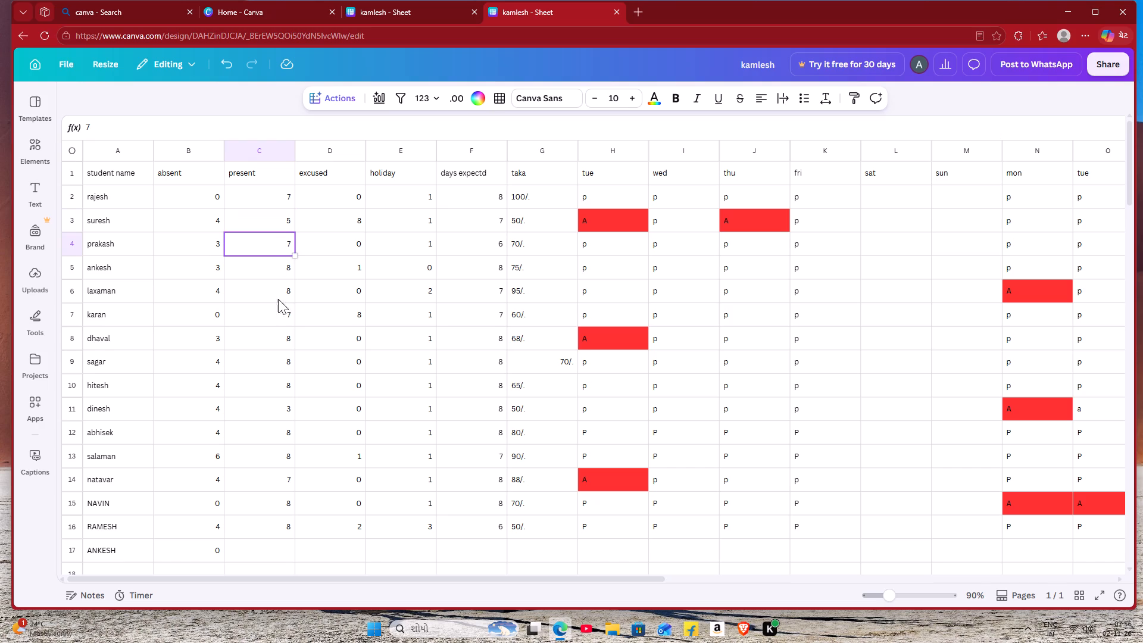
Change dhaval's present total to 6.
{"action": "double_click", "coordinate": [286, 338]}
{"action": "key", "text": "BackSpace"}
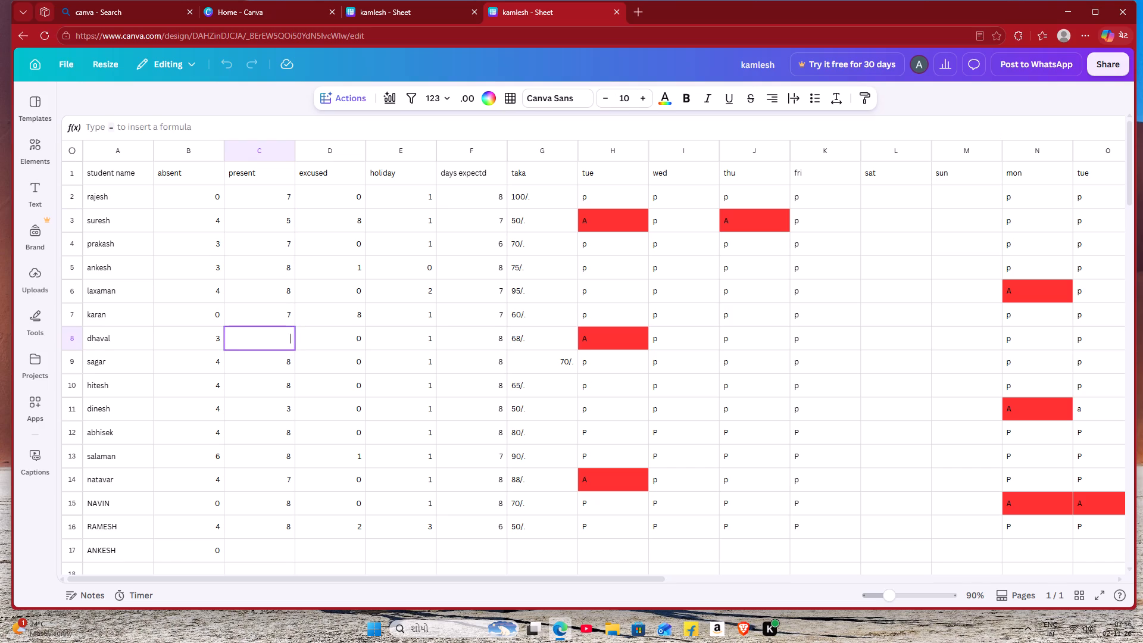
{"action": "key", "text": "6"}
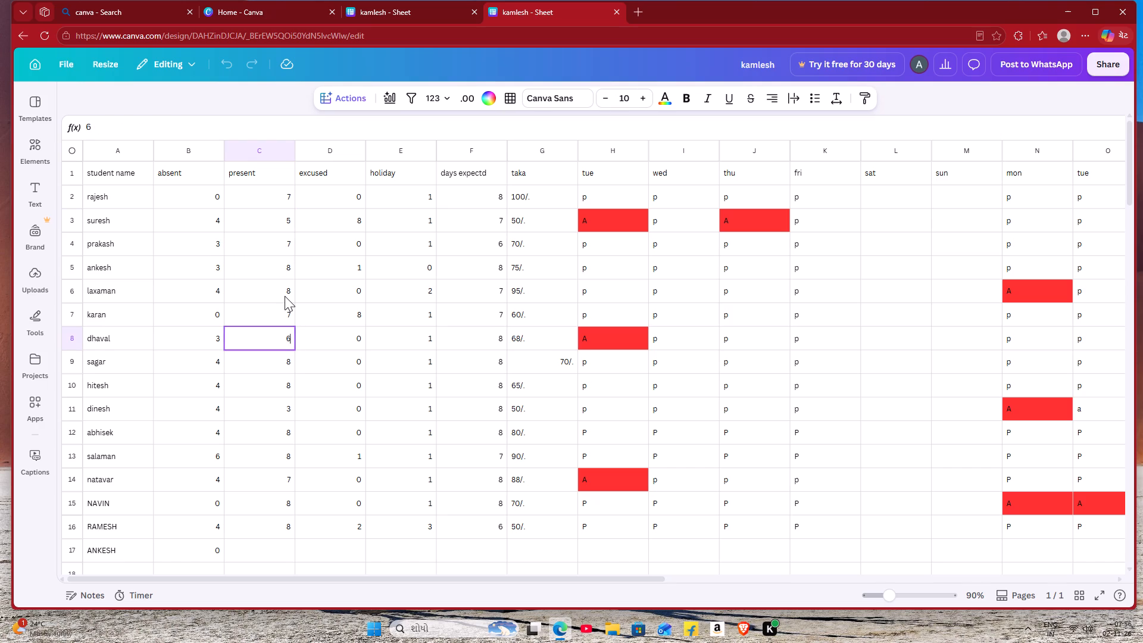
Change laxaman's present total to 6.
{"action": "double_click", "coordinate": [285, 296]}
{"action": "key", "text": "BackSpace"}
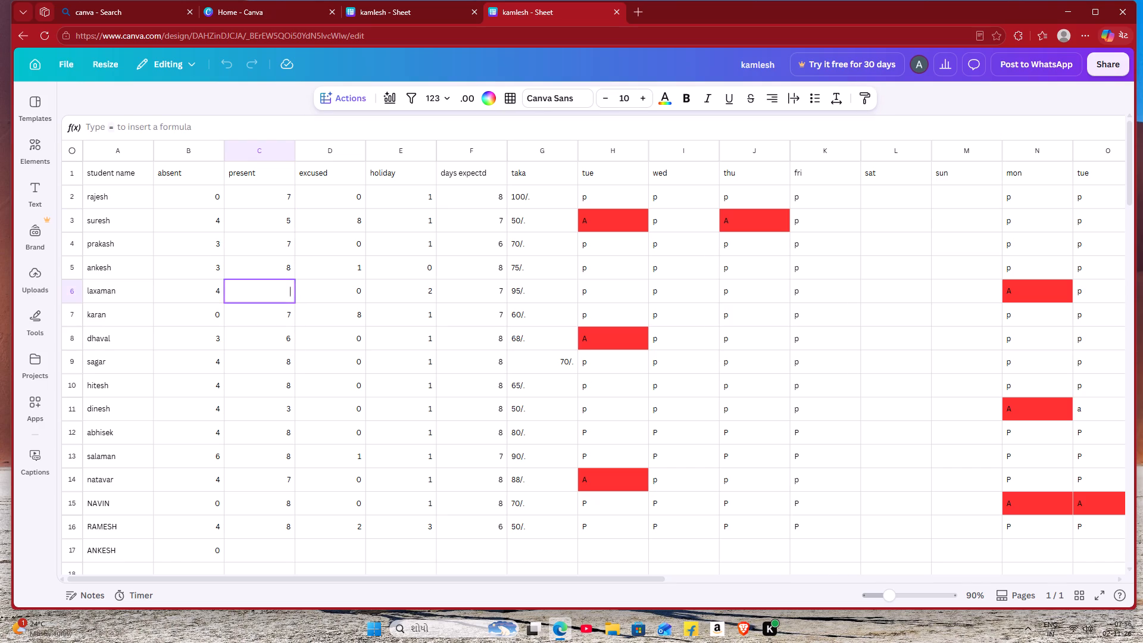
{"action": "key", "text": "6"}
Change the present totals to 4 for NAVIN and 7 for RAMESH.
{"action": "double_click", "coordinate": [285, 504]}
{"action": "key", "text": "BackSpace"}
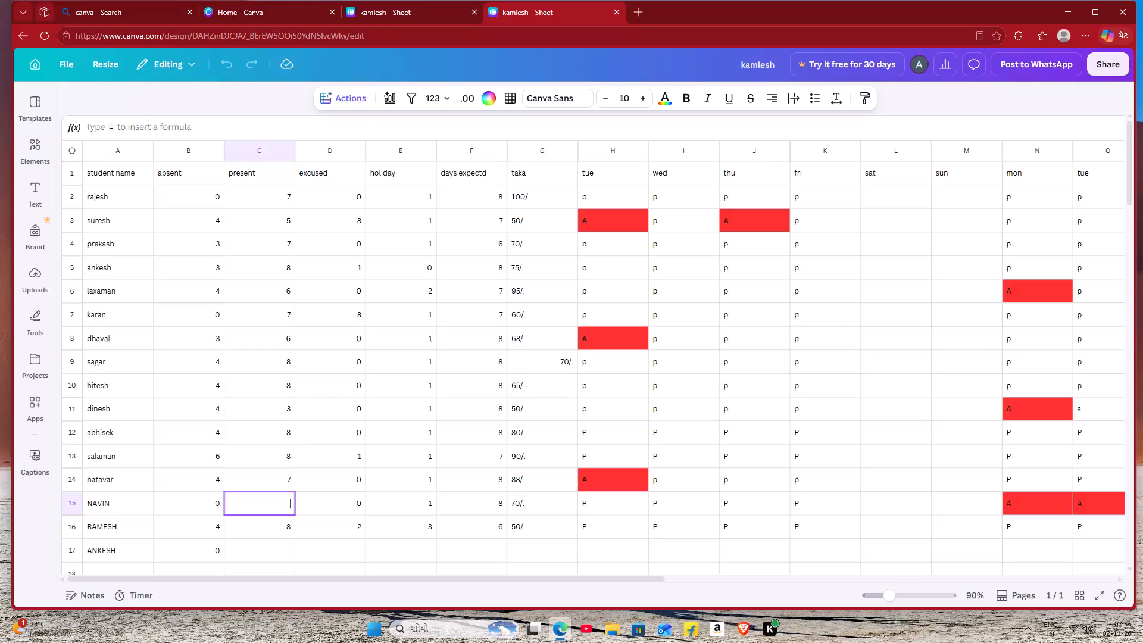
{"action": "key", "text": "4"}
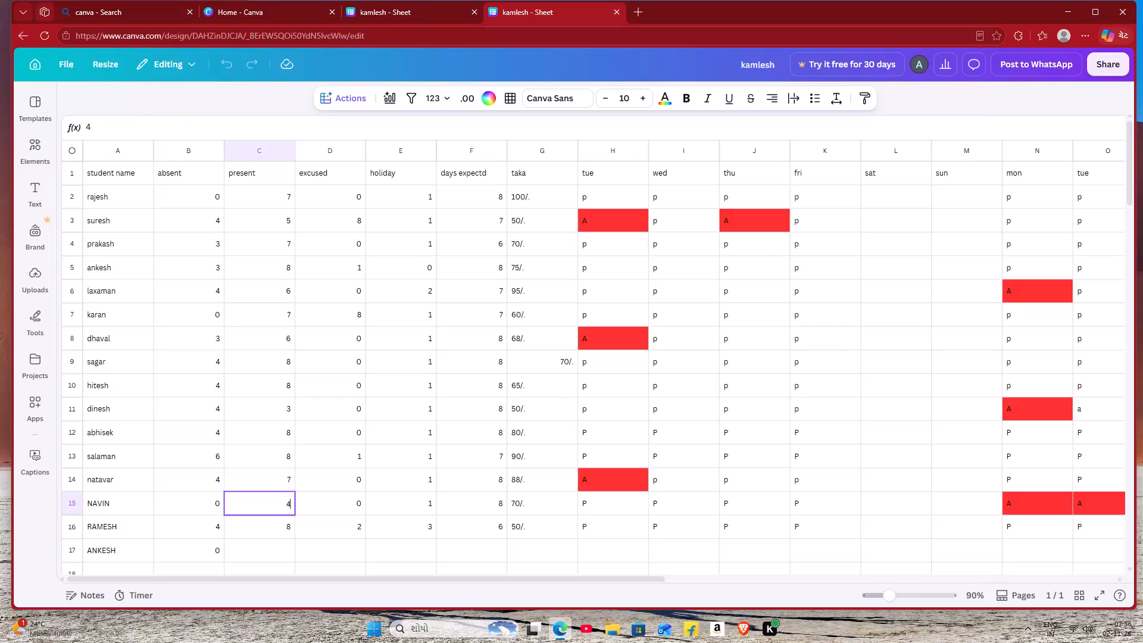
{"action": "double_click", "coordinate": [289, 529]}
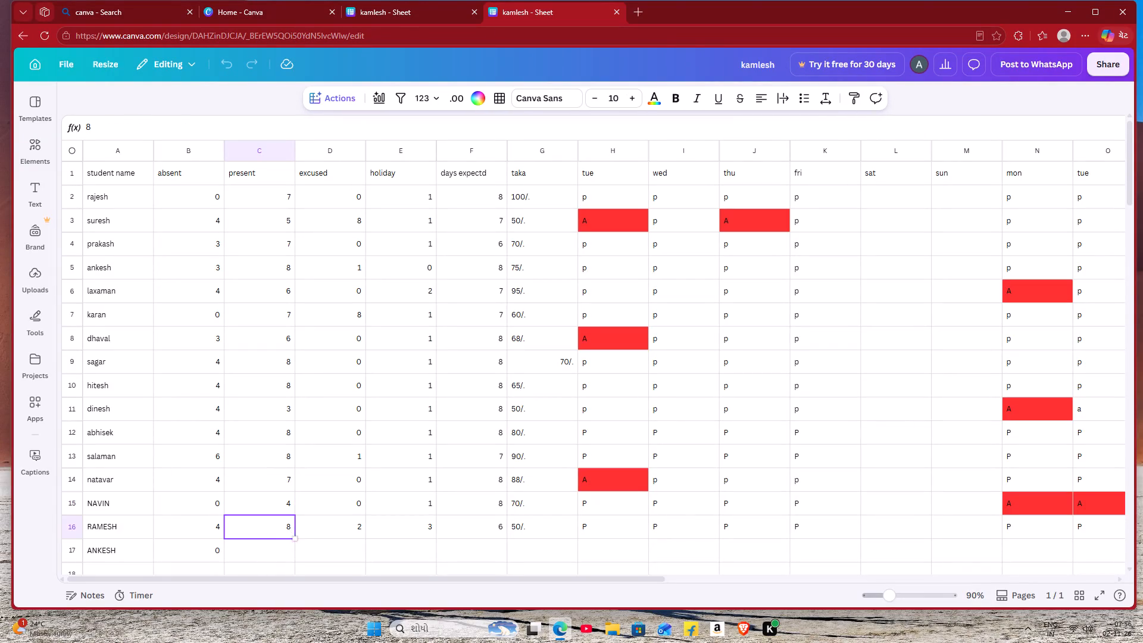
{"action": "key", "text": "BackSpace"}
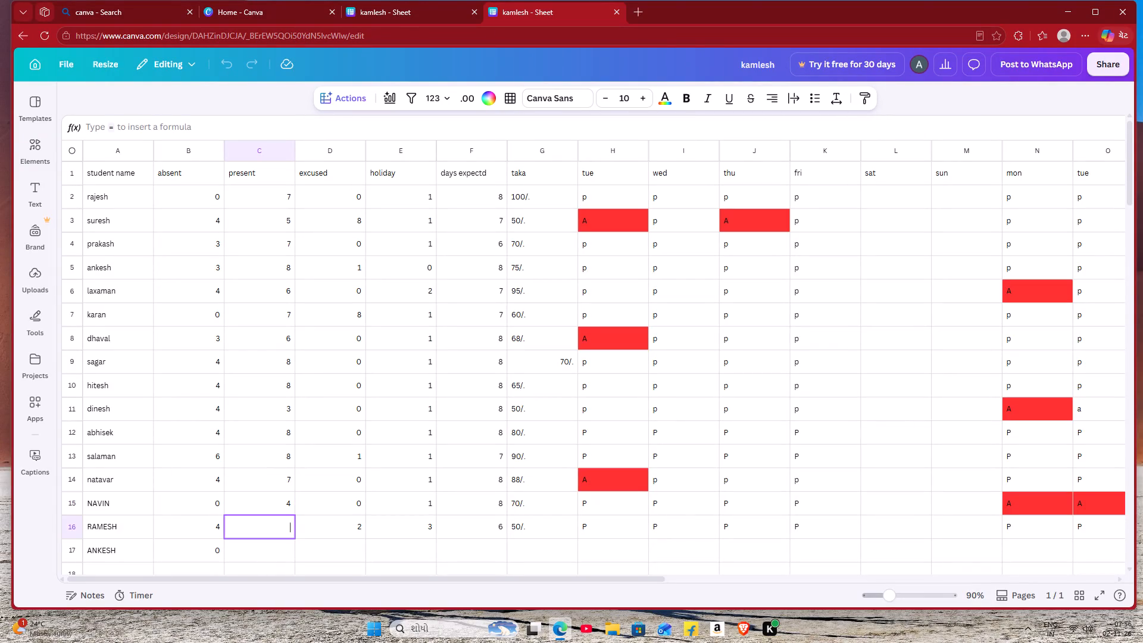
{"action": "key", "text": "7"}
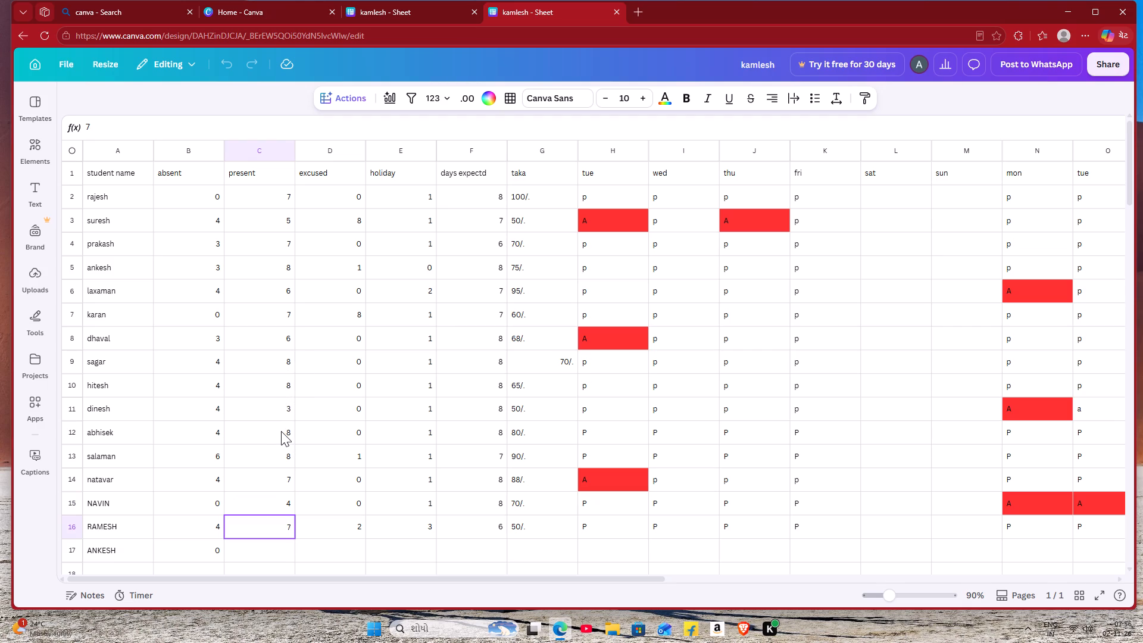
Change the present totals to 7 for both hitesh and sagar.
{"action": "double_click", "coordinate": [288, 386]}
{"action": "key", "text": "BackSpace"}
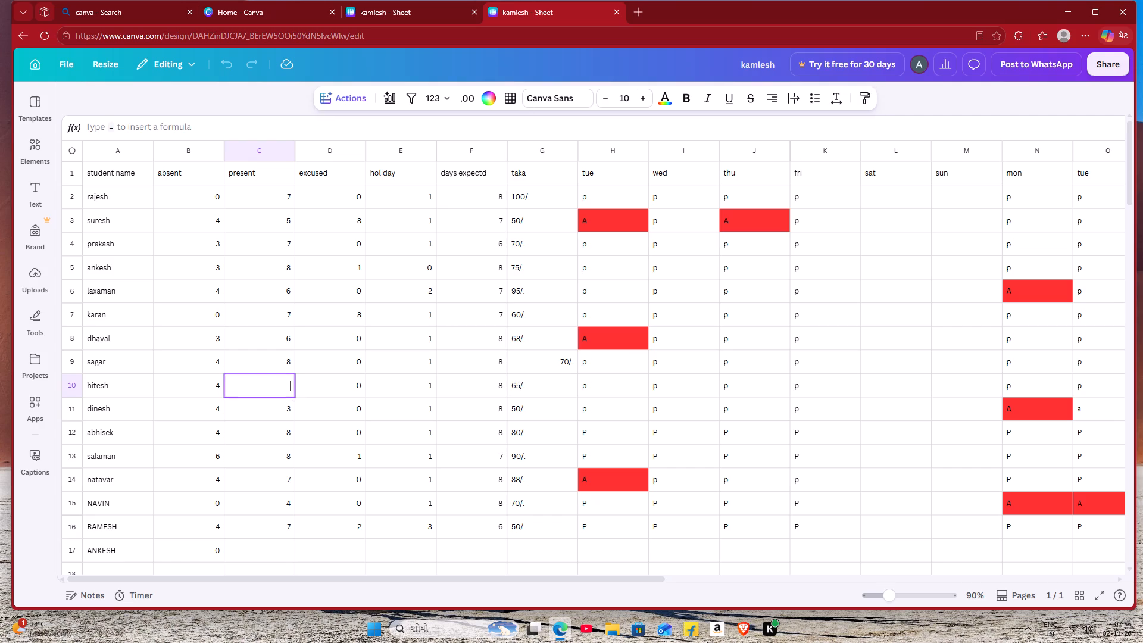
{"action": "key", "text": "7"}
{"action": "left_click", "coordinate": [291, 359]}
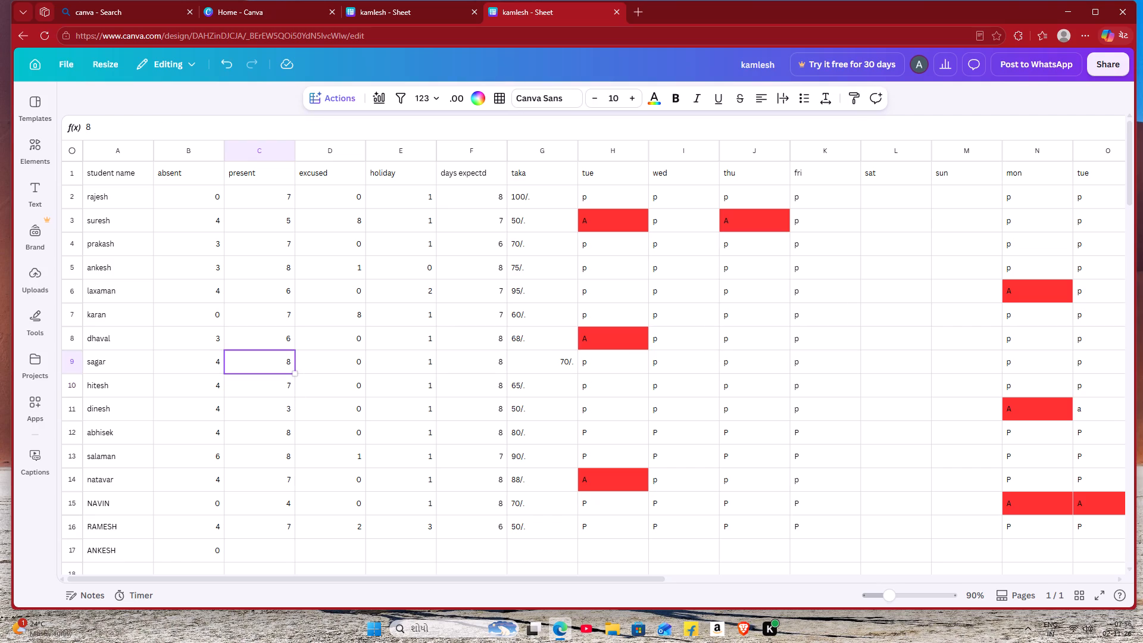
{"action": "key", "text": "BackSpace"}
{"action": "key", "text": "7"}
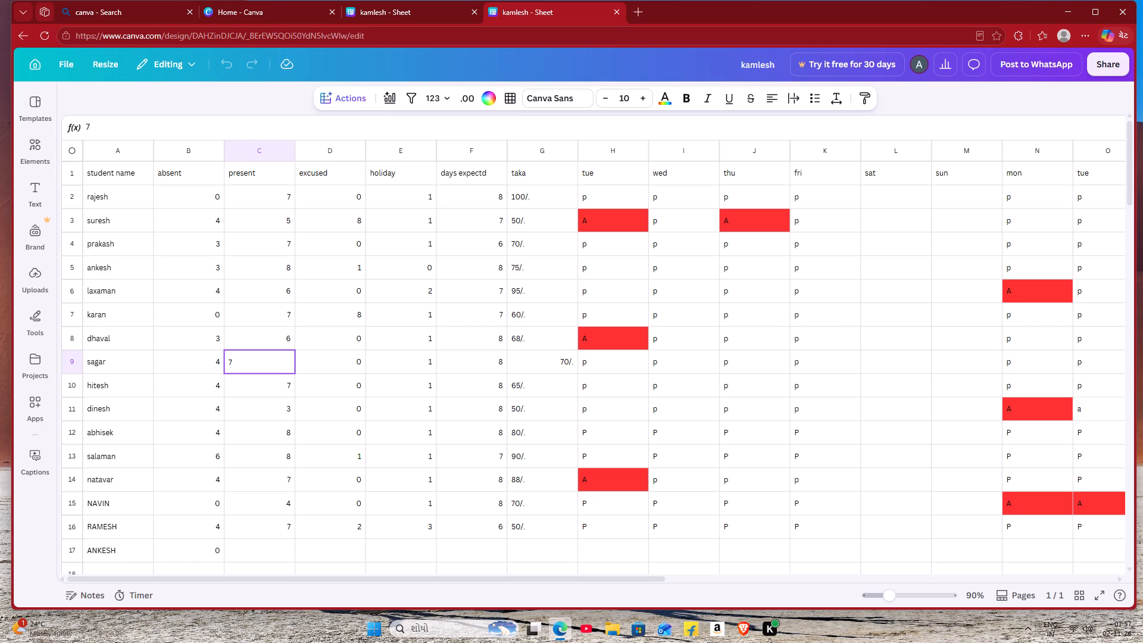
Fill in ANKESH's row with present 7, excused 0, holiday 1, days expectd 7 and taka 67/.
{"action": "left_click", "coordinate": [261, 562]}
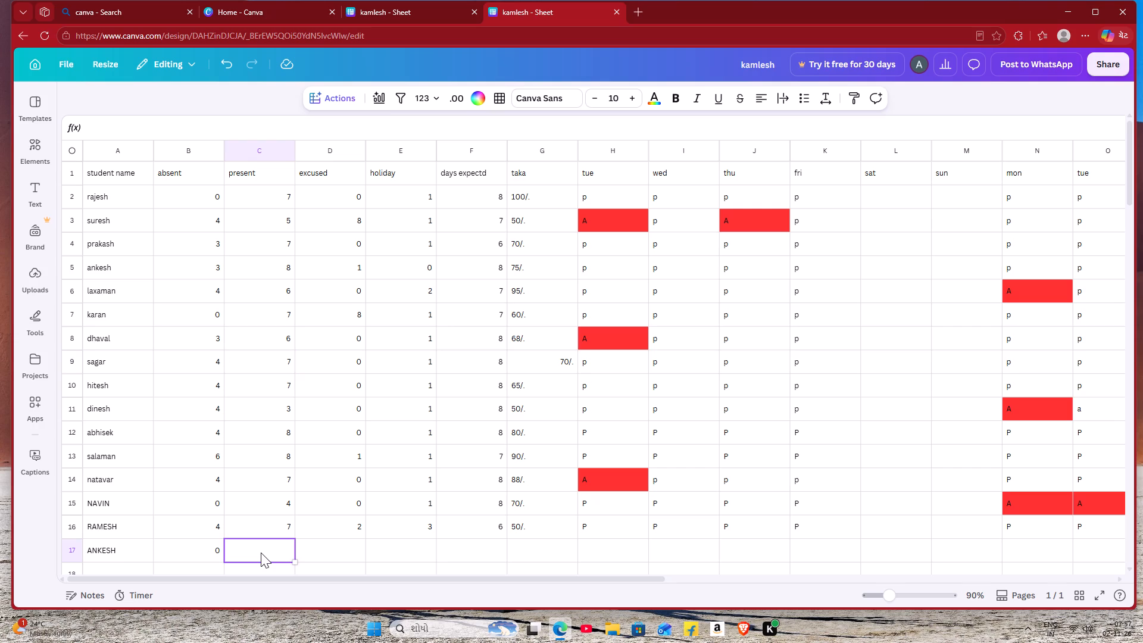
{"action": "key", "text": "7"}
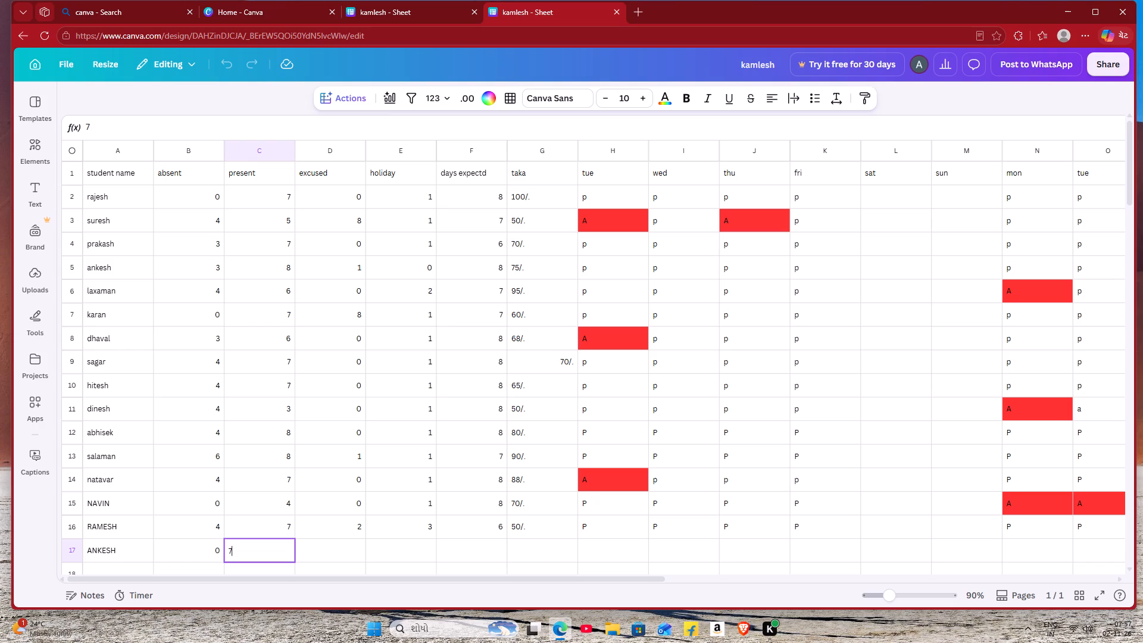
{"action": "key", "text": "Right"}
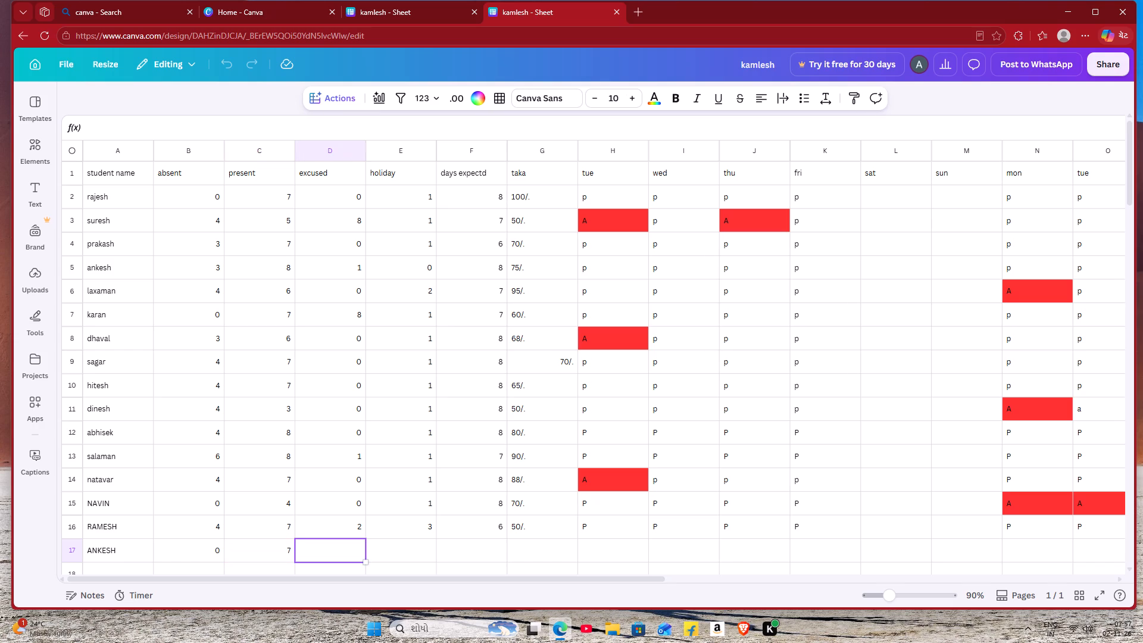
{"action": "key", "text": "0"}
{"action": "key", "text": "Right"}
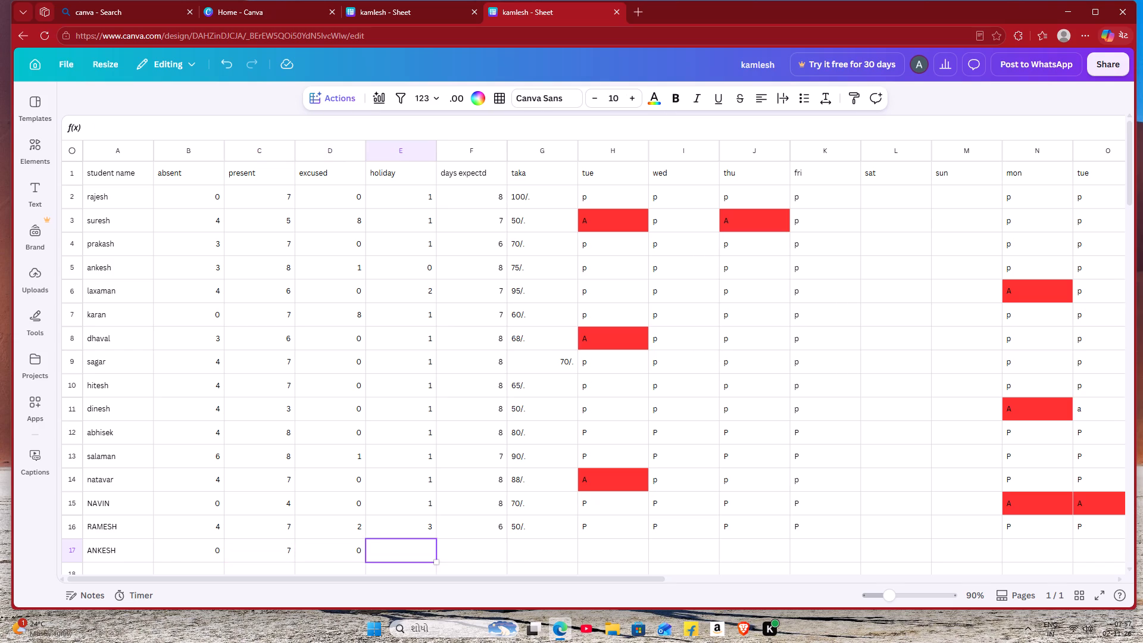
{"action": "key", "text": "1"}
{"action": "key", "text": "Right"}
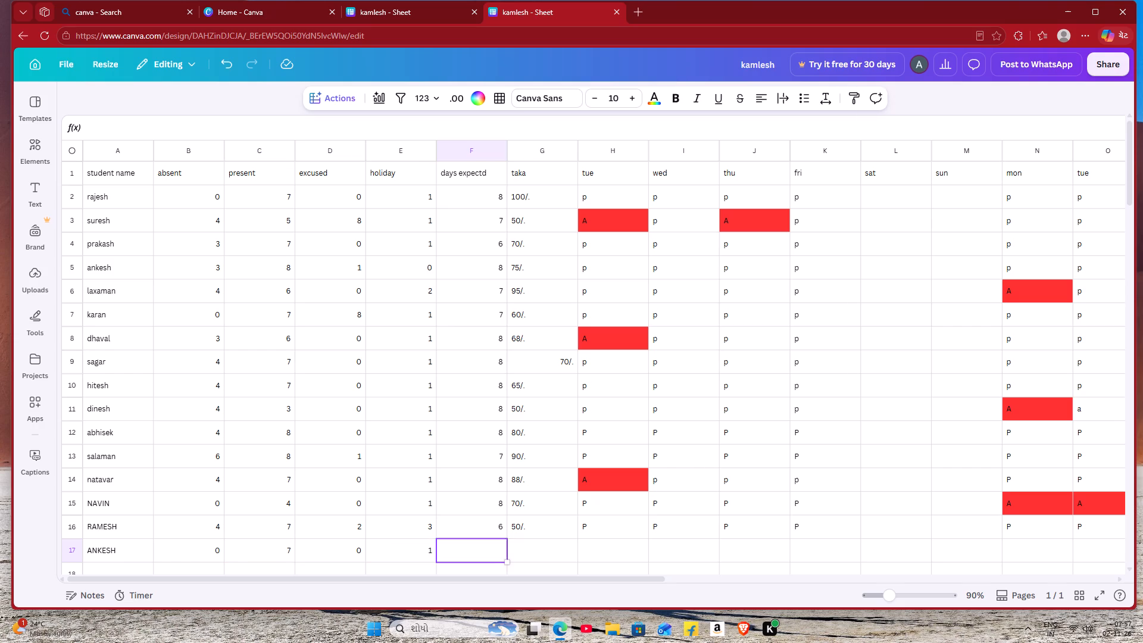
{"action": "key", "text": "7"}
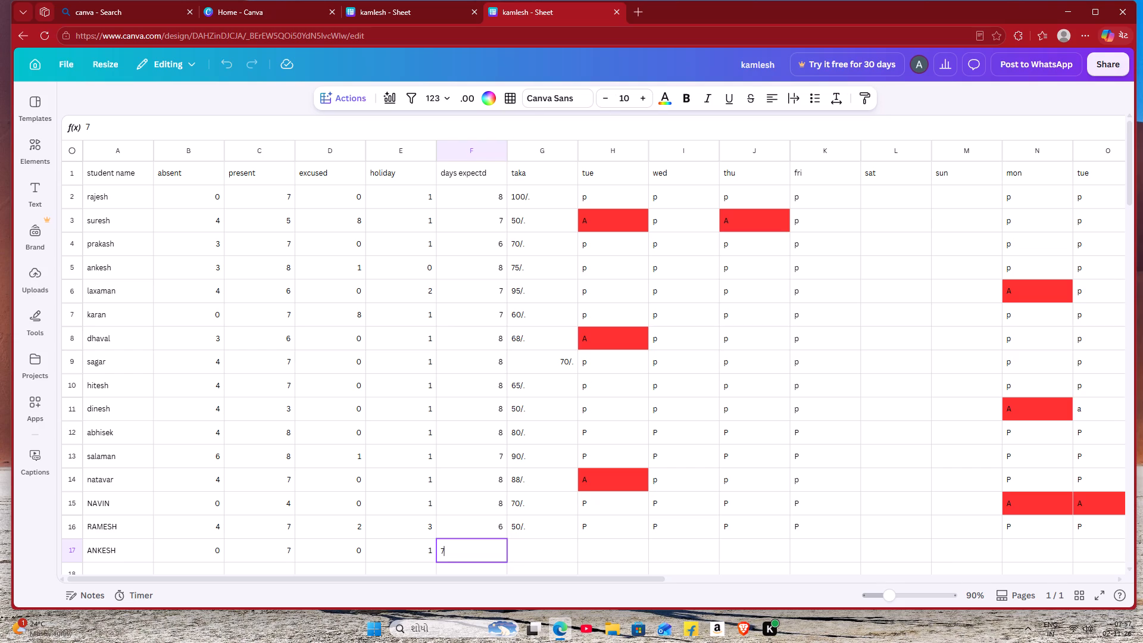
{"action": "key", "text": "Right"}
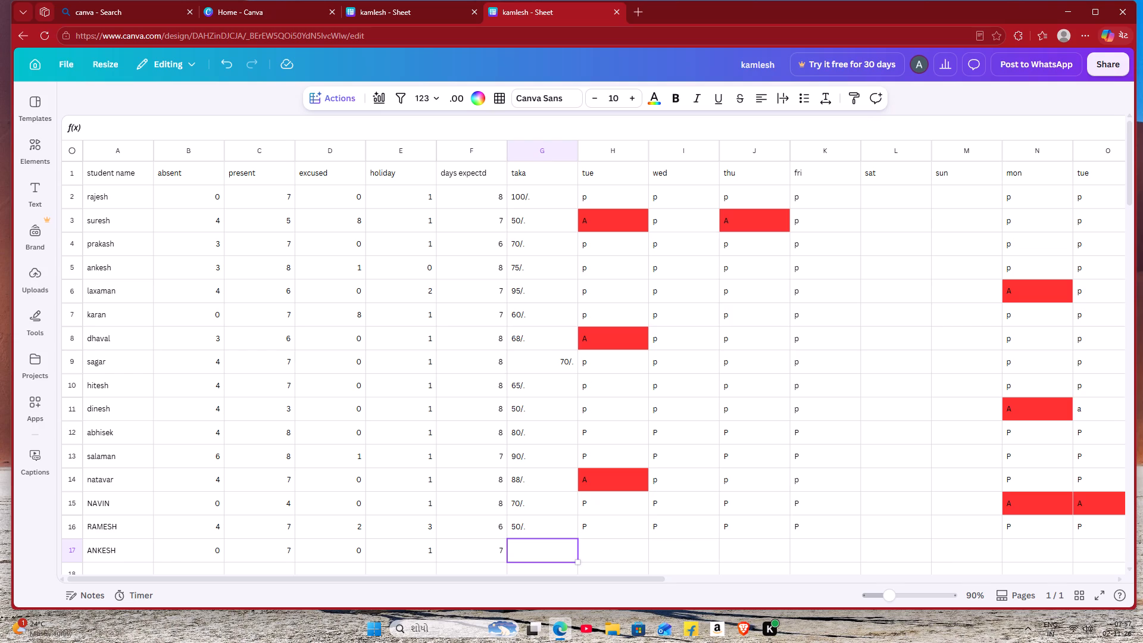
{"action": "key", "text": "6"}
{"action": "key", "text": "7"}
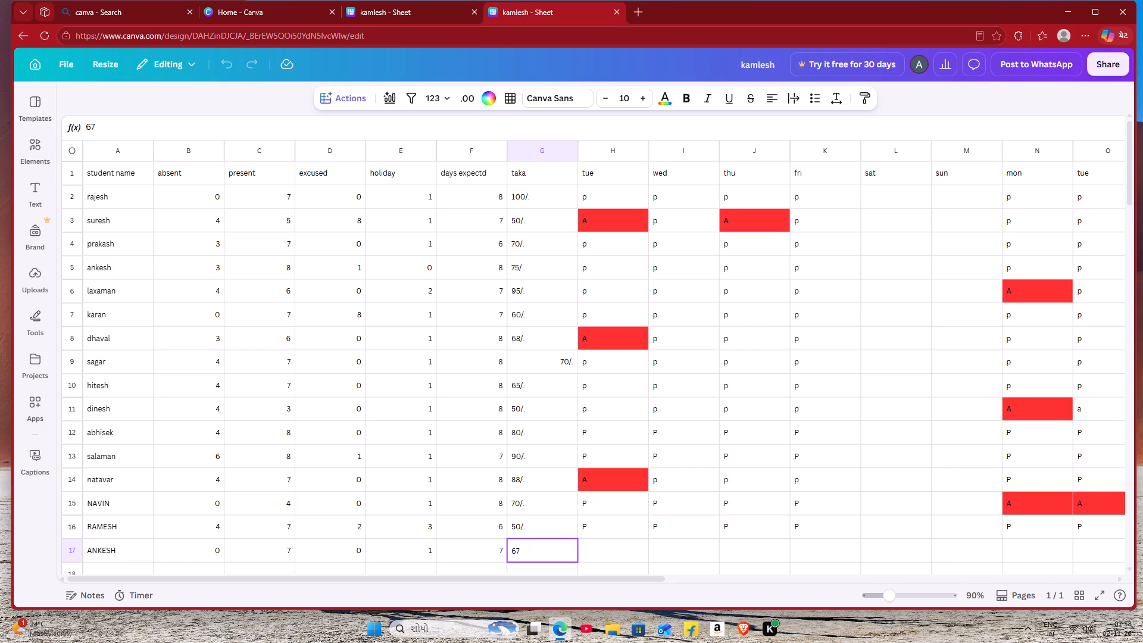
{"action": "key", "text": "slash"}
{"action": "key", "text": "period"}
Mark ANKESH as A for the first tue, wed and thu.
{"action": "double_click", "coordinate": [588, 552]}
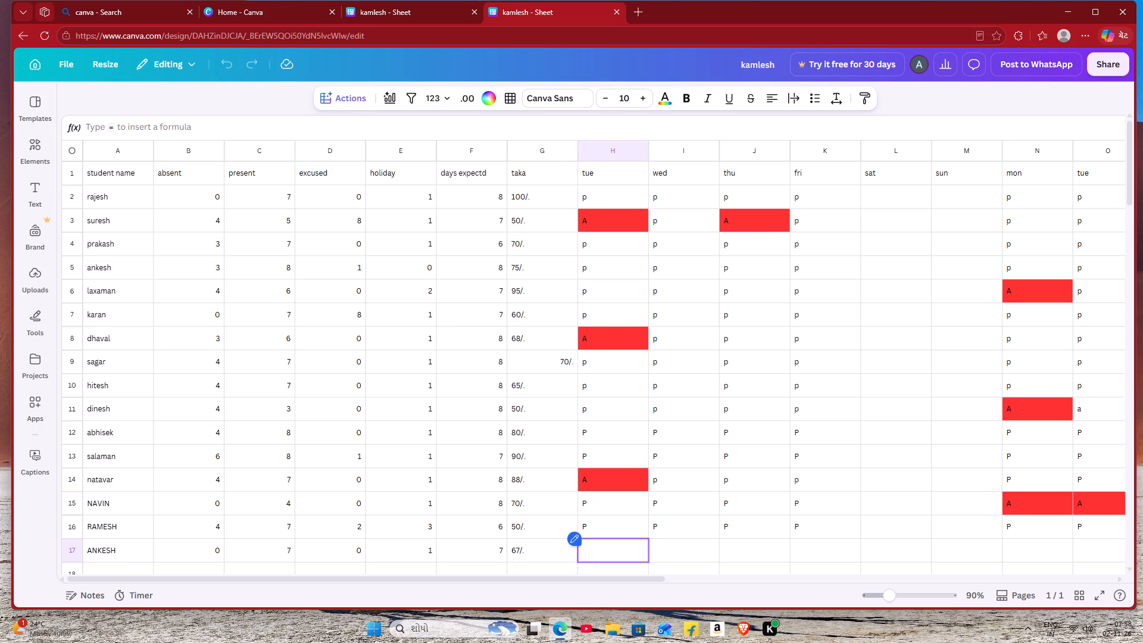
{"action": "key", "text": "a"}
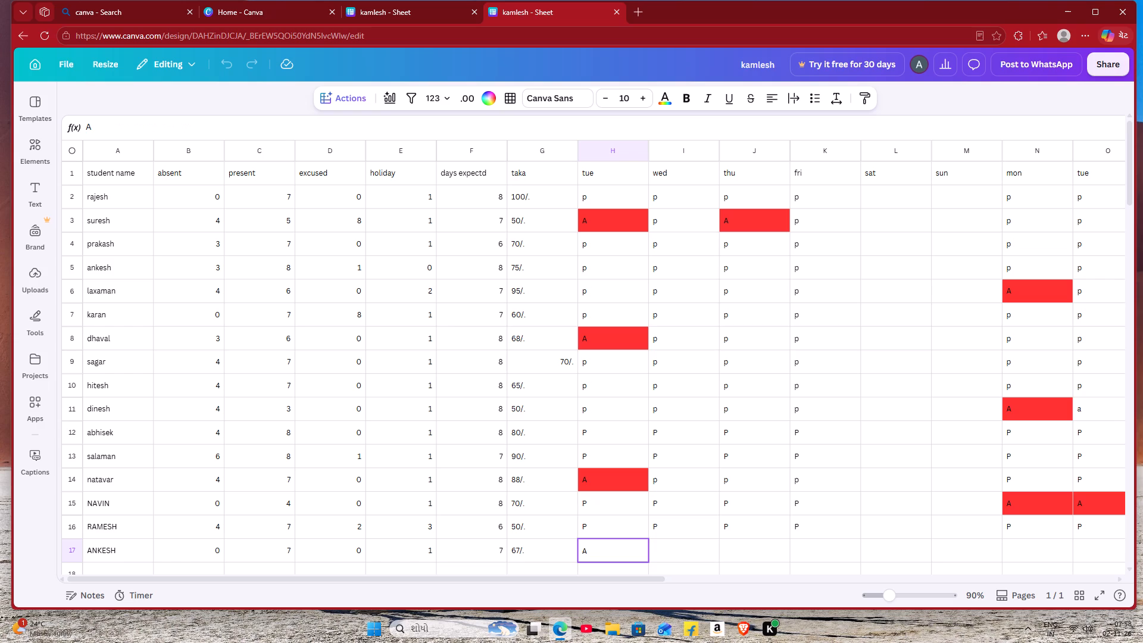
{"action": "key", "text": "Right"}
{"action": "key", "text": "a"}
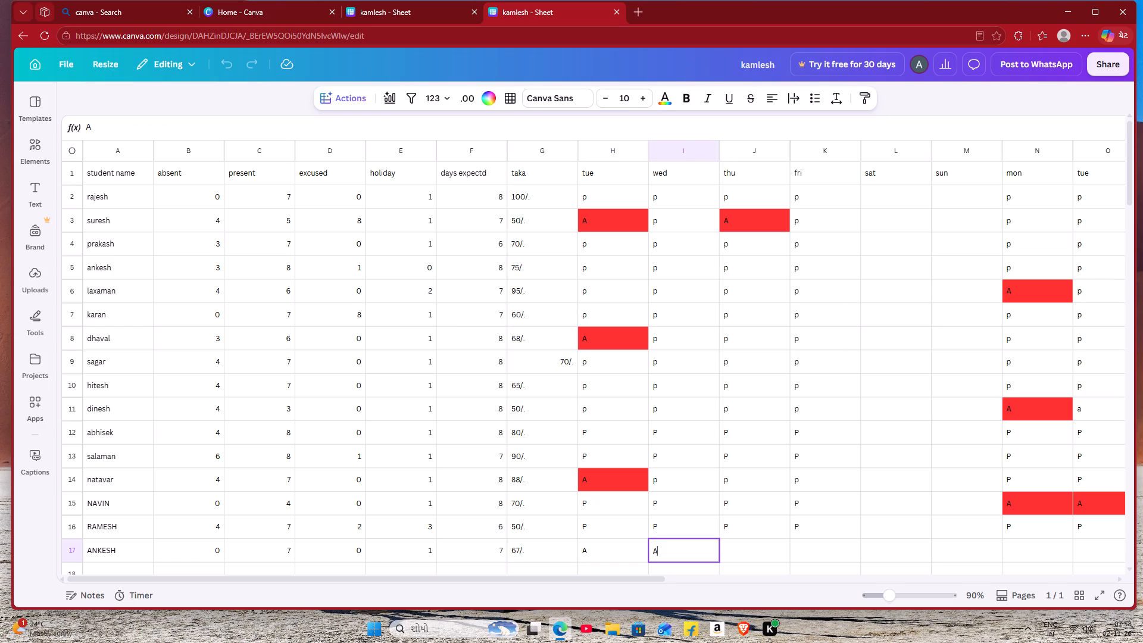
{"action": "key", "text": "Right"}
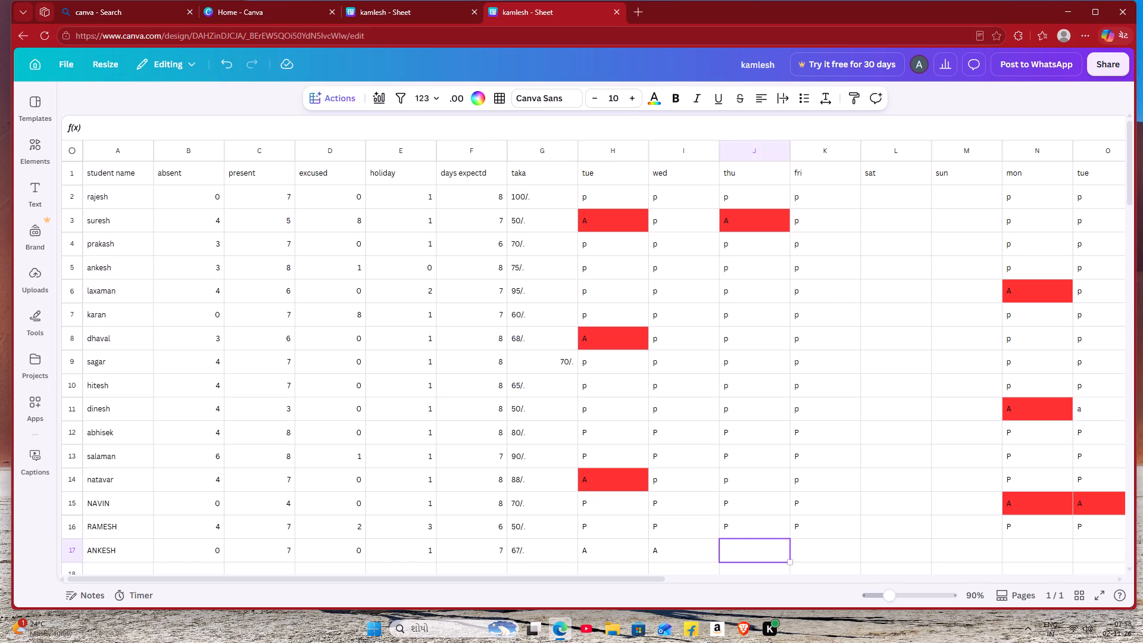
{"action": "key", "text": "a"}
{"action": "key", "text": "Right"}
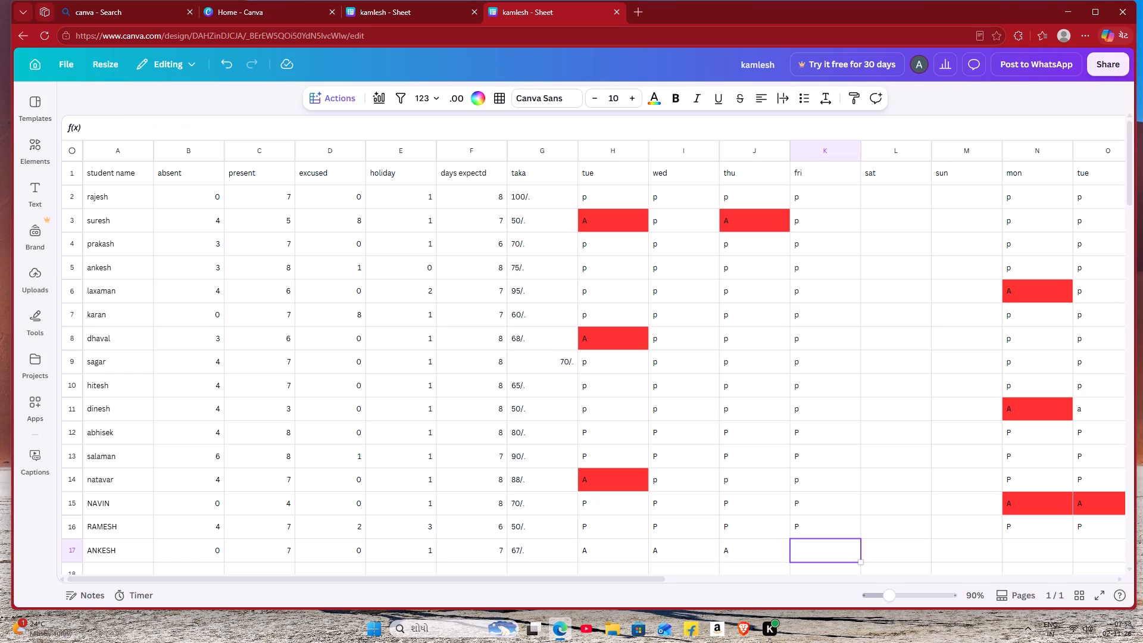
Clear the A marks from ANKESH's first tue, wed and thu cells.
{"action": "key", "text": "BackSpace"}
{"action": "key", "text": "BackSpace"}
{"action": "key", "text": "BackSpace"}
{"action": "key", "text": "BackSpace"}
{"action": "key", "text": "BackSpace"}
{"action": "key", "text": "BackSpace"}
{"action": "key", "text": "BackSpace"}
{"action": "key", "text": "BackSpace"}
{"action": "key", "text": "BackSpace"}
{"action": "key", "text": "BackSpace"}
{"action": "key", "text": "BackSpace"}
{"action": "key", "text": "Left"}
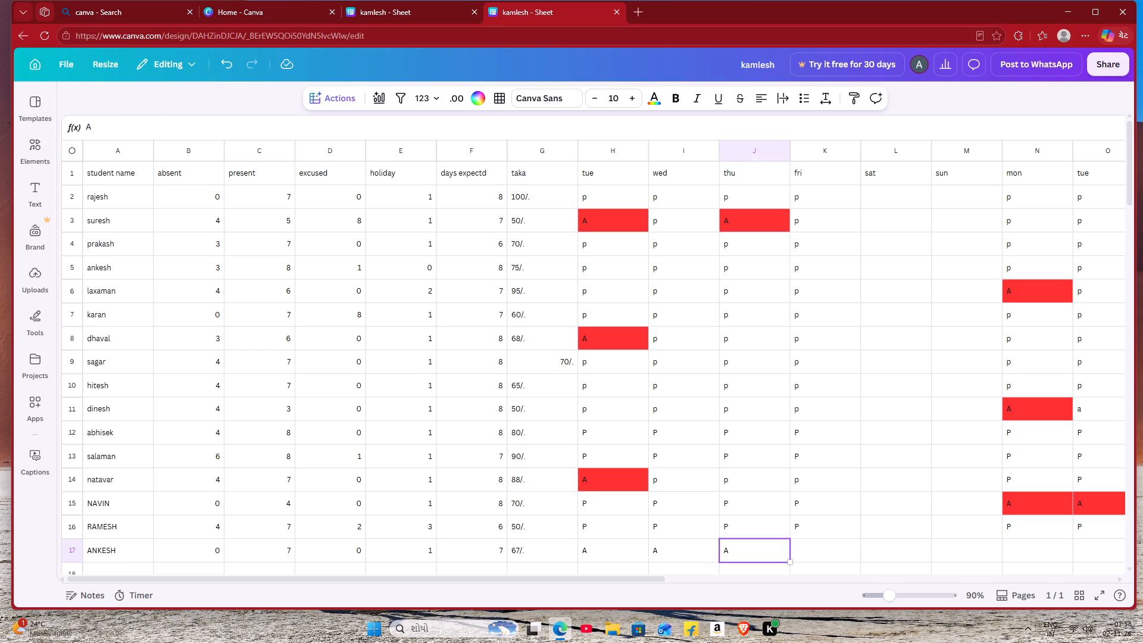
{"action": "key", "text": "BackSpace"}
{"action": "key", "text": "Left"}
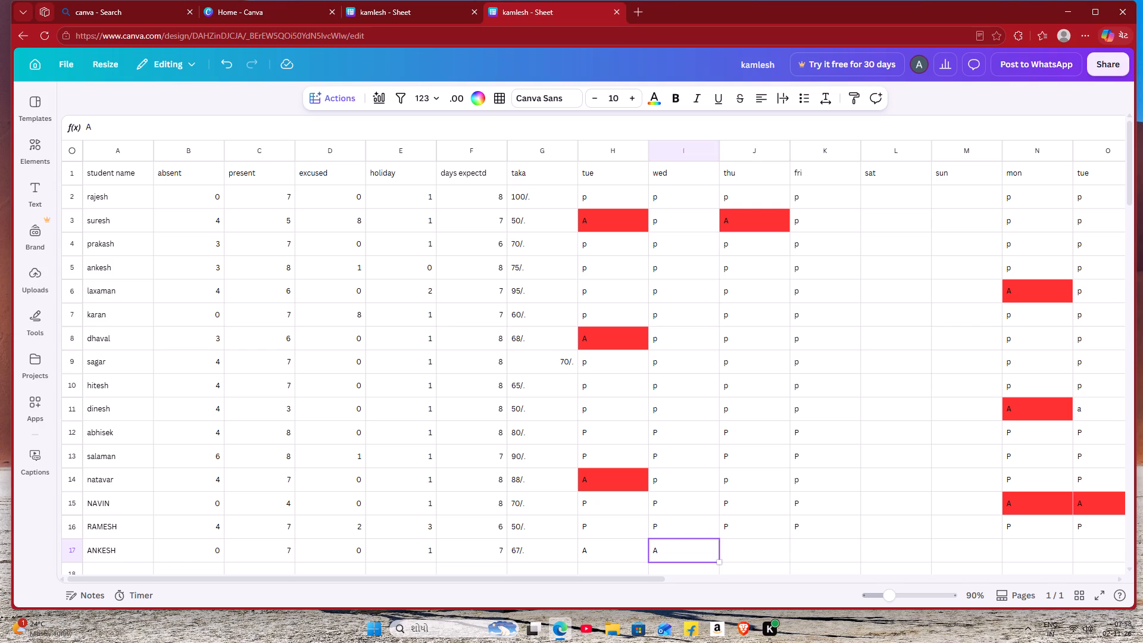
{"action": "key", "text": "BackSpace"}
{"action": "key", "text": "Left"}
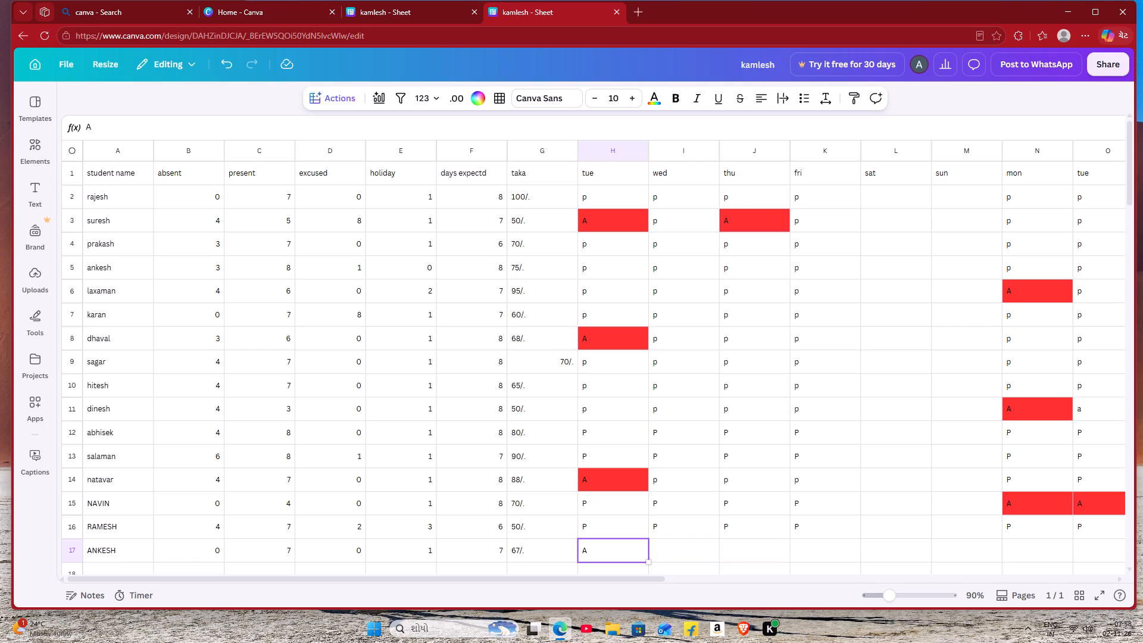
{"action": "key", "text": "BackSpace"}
Mark ANKESH as P for the first tue, wed, thu and fri, and for the following mon and tue.
{"action": "key", "text": "p"}
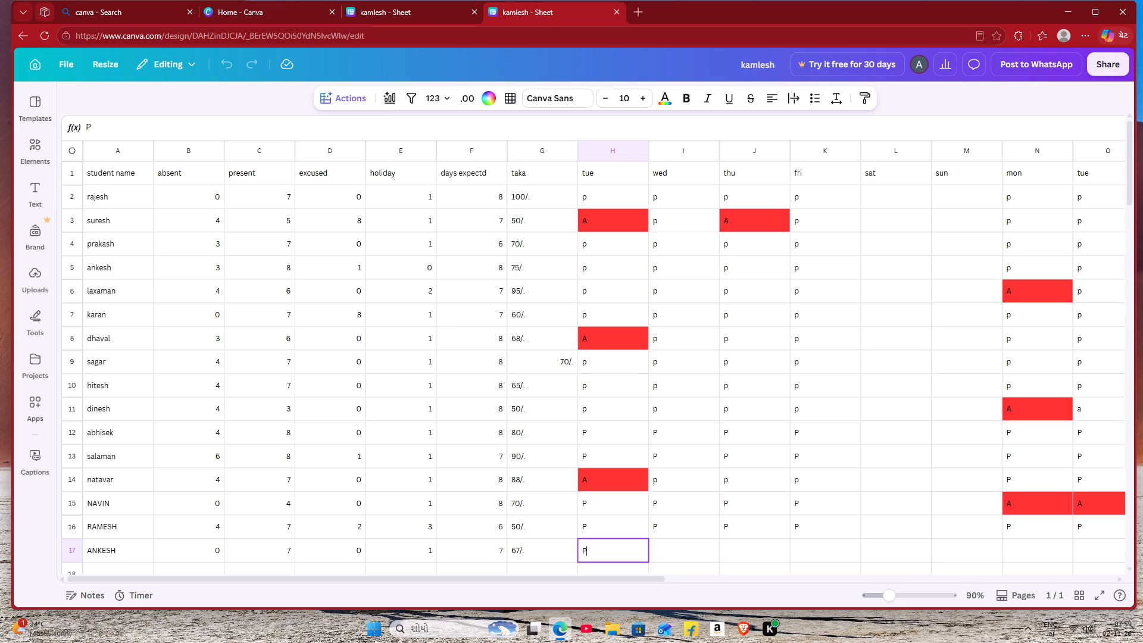
{"action": "key", "text": "Right"}
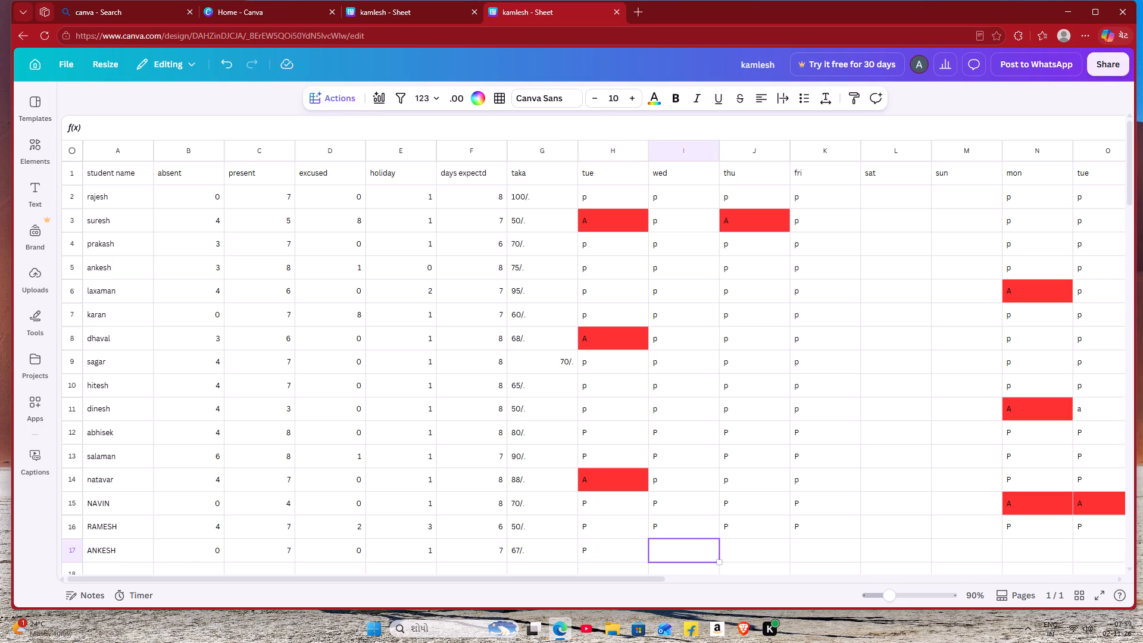
{"action": "key", "text": "p"}
{"action": "key", "text": "Right"}
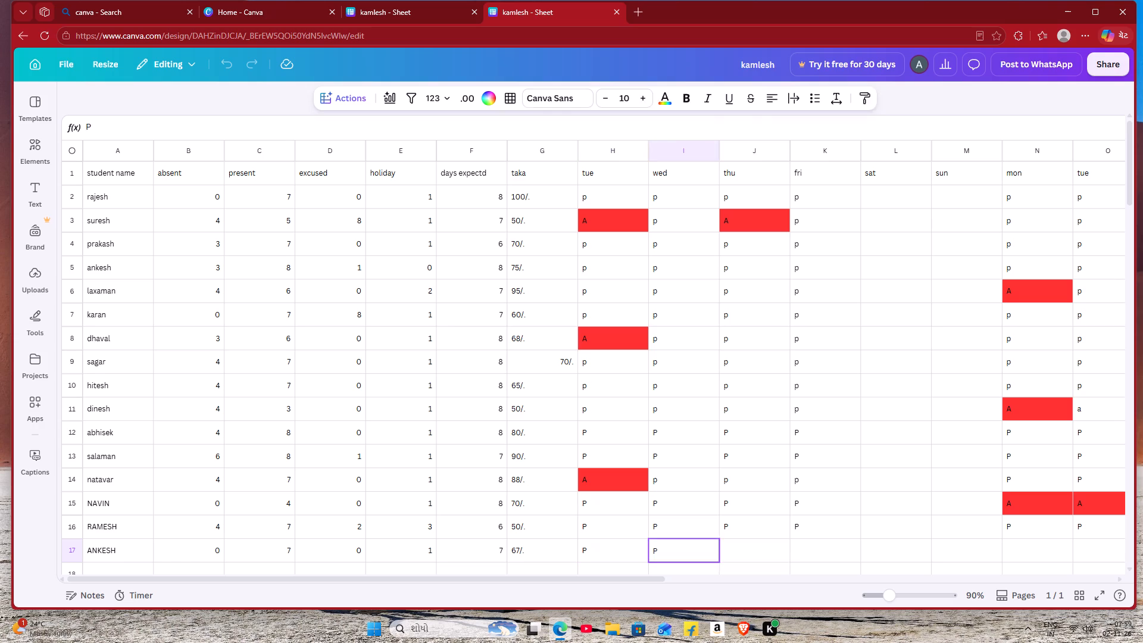
{"action": "key", "text": "p"}
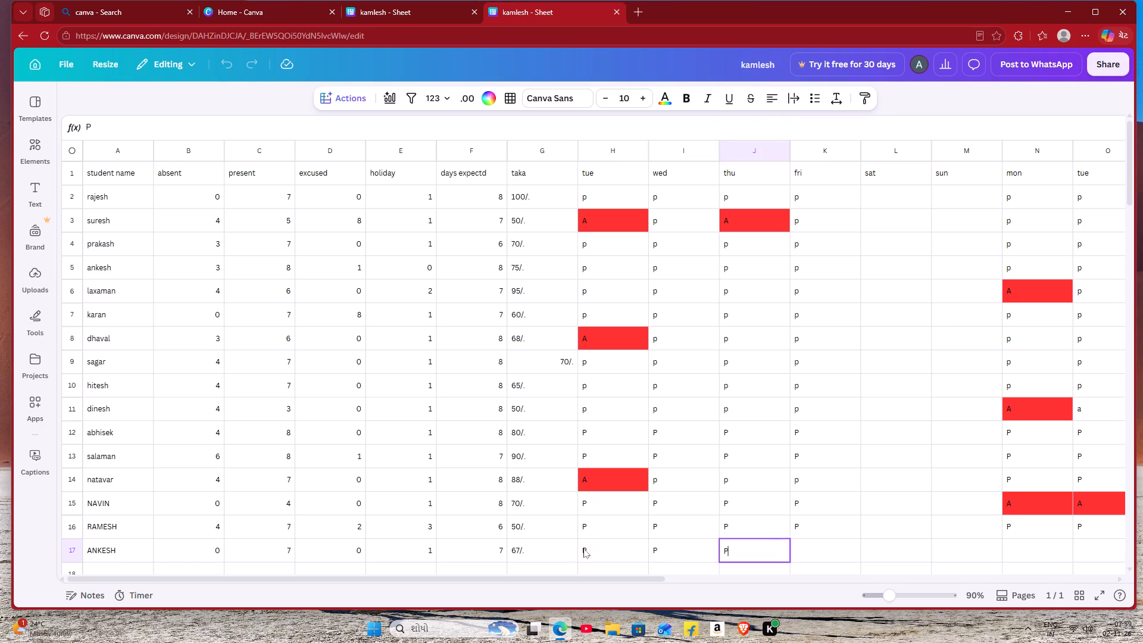
{"action": "left_click", "coordinate": [819, 550]}
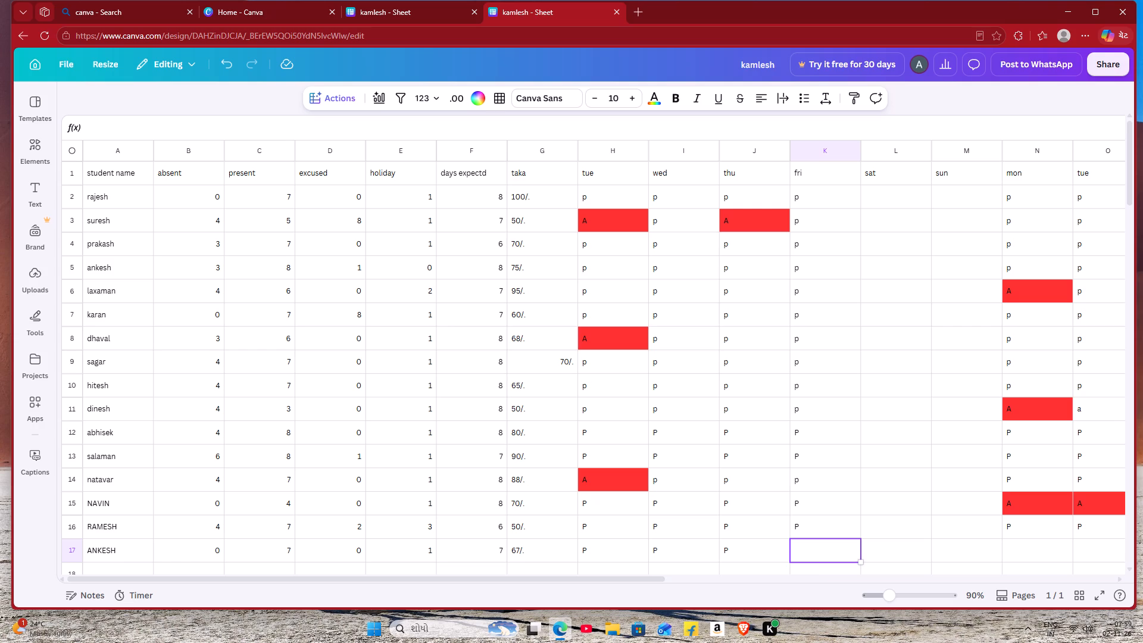
{"action": "key", "text": "p"}
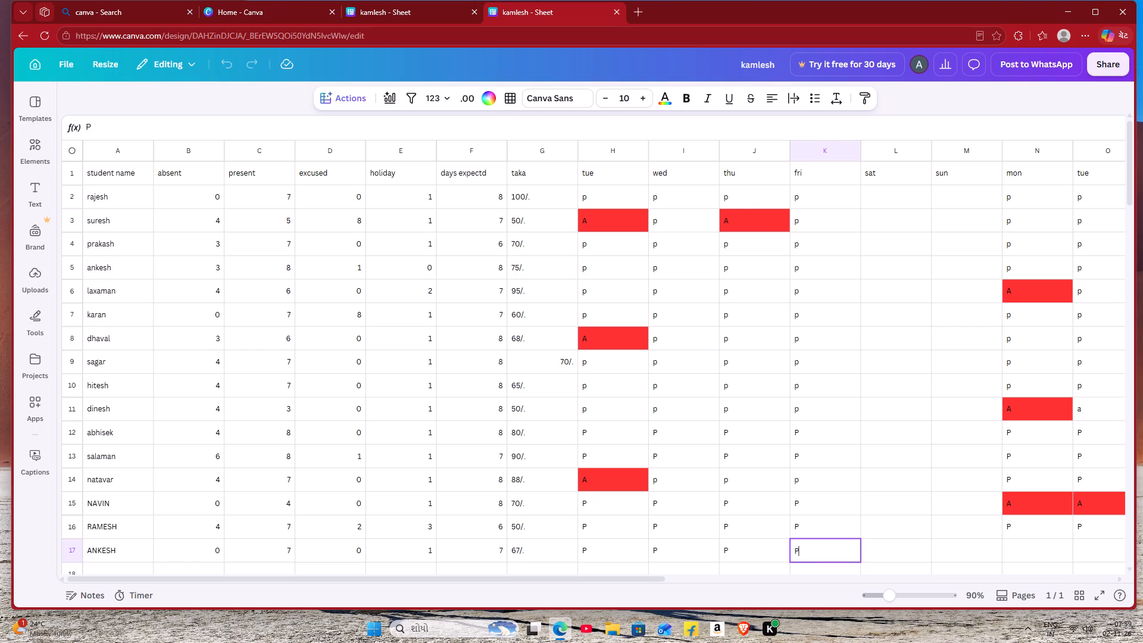
{"action": "key", "text": "Right"}
{"action": "key", "text": "Right"}
{"action": "key", "text": "Right"}
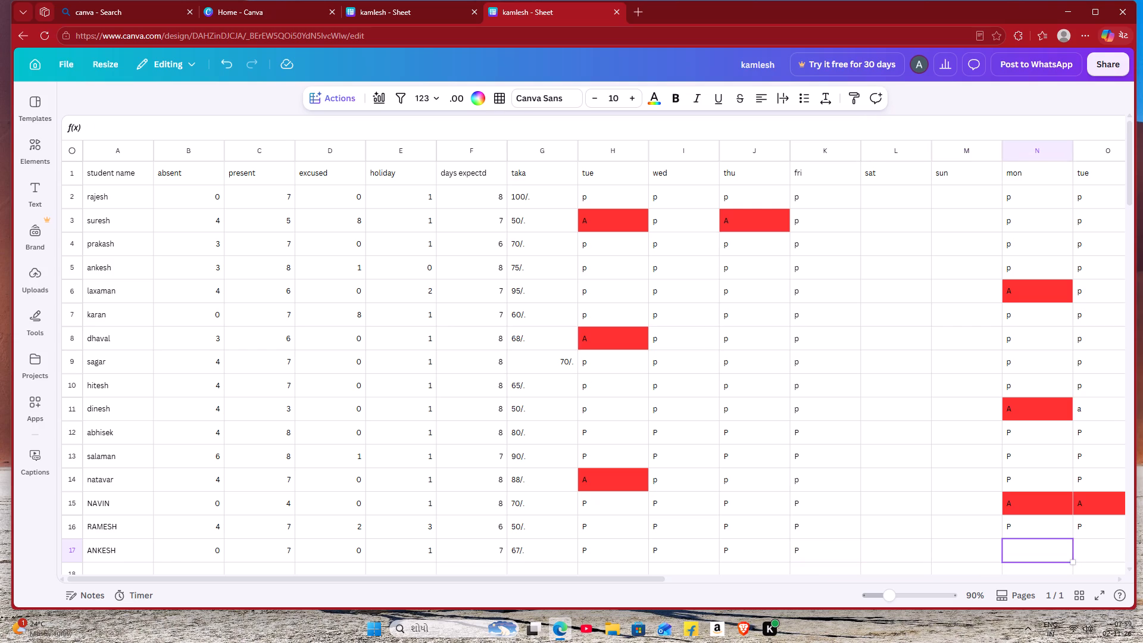
{"action": "key", "text": "p"}
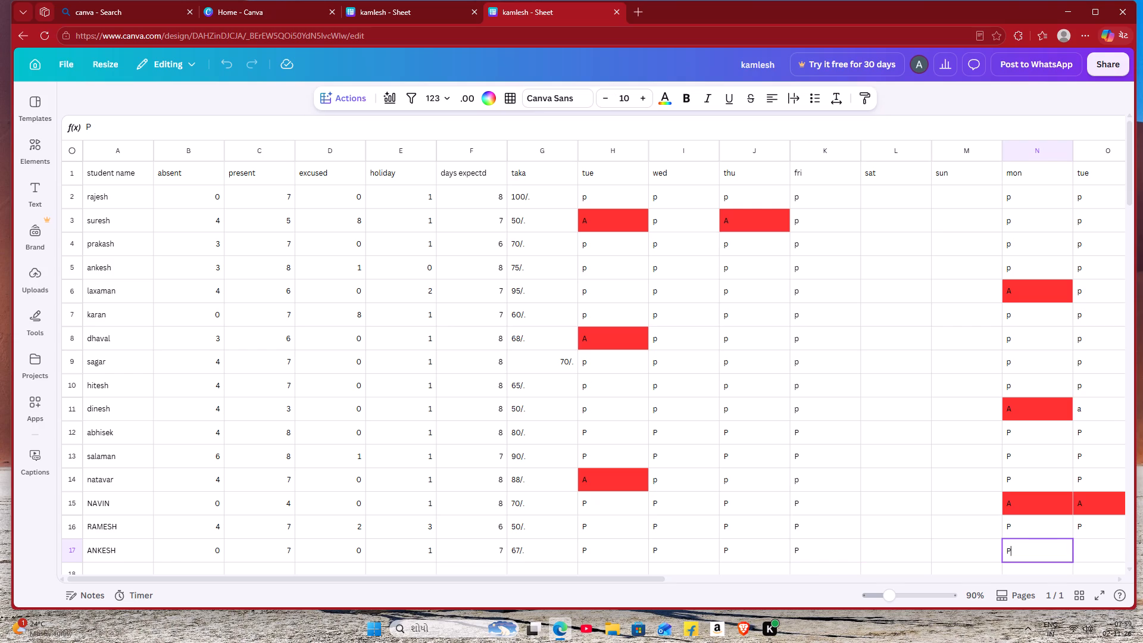
{"action": "key", "text": "Right"}
{"action": "key", "text": "p"}
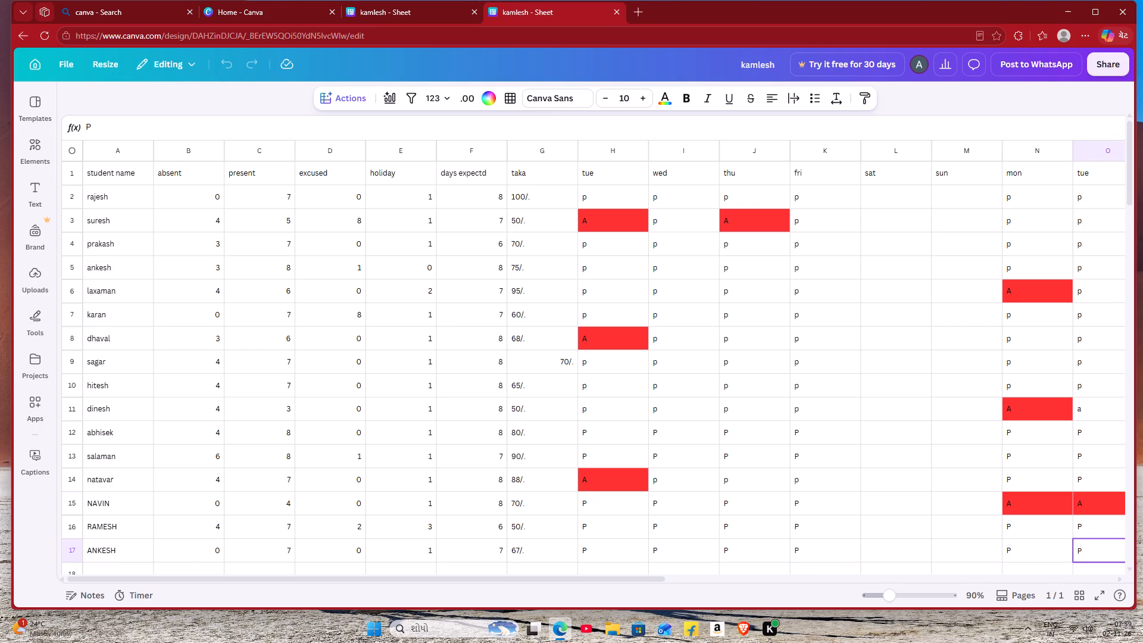
Enter KIRAN as the student name in the empty row below ANKESH.
{"action": "scroll", "coordinate": [274, 513], "scroll_direction": "down", "scroll_amount": 1}
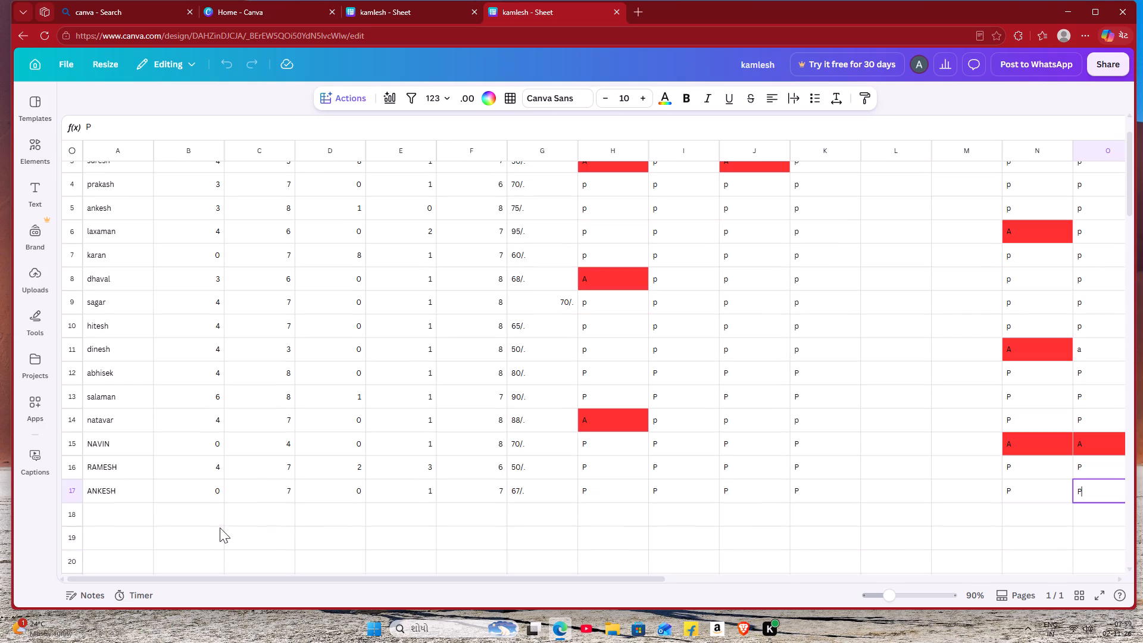
{"action": "left_click", "coordinate": [132, 518]}
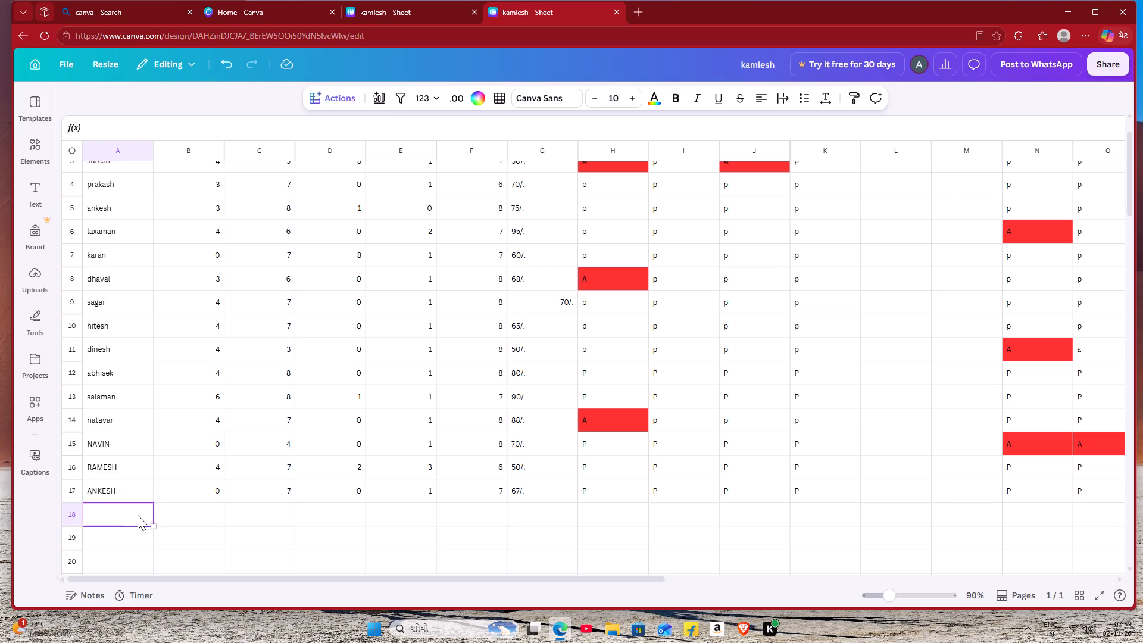
{"action": "type", "text": "KIRAM"}
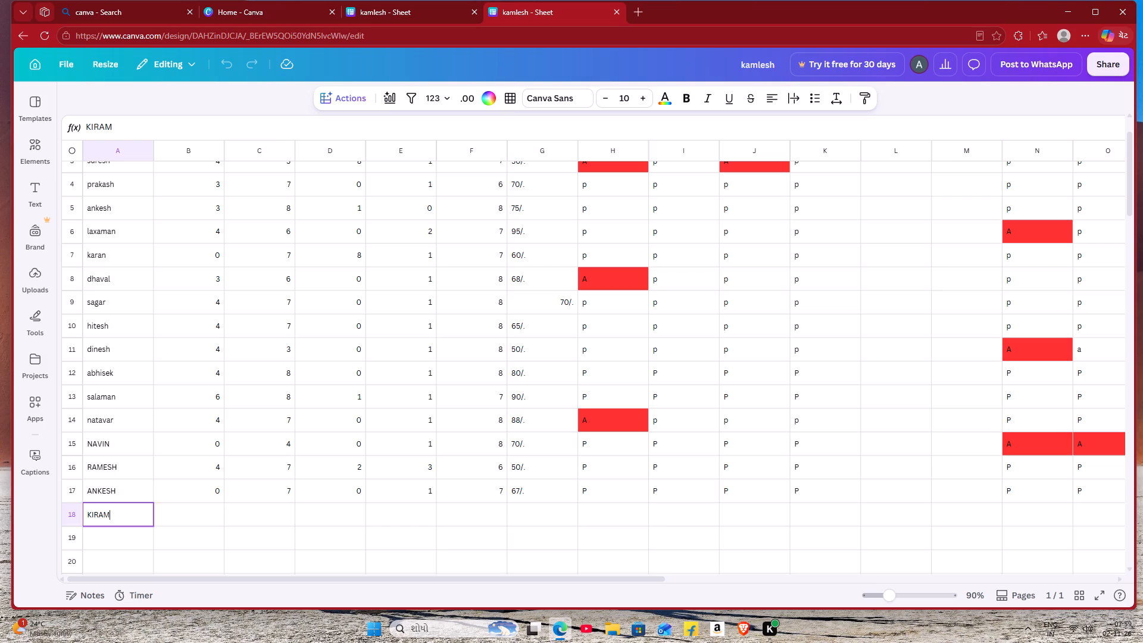
{"action": "key", "text": "Right"}
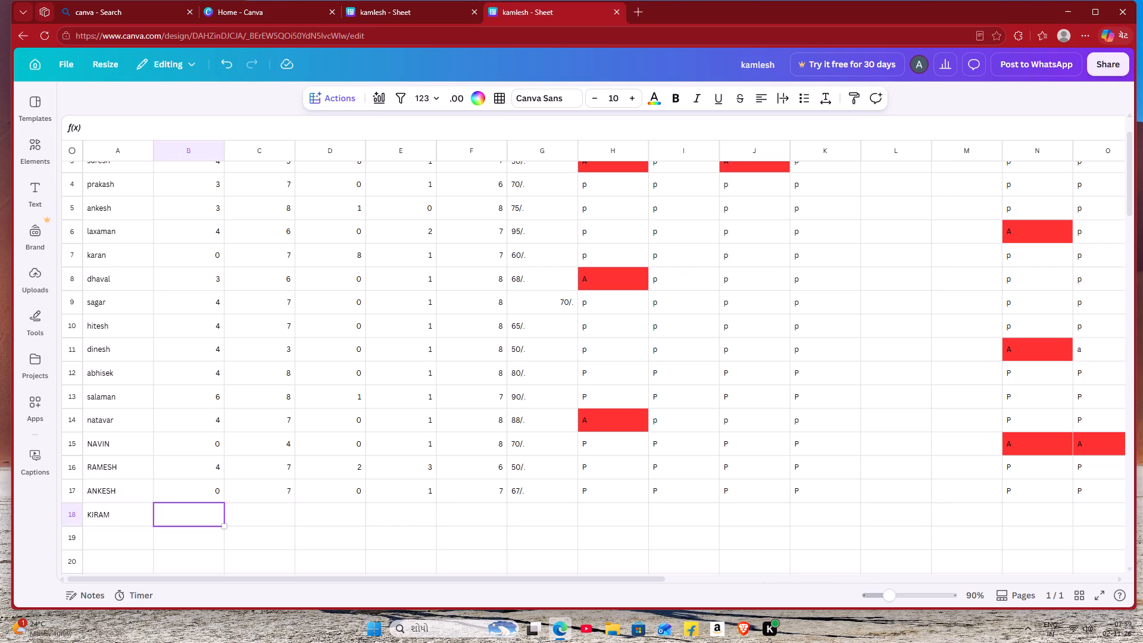
{"action": "key", "text": "Left"}
{"action": "key", "text": "Left"}
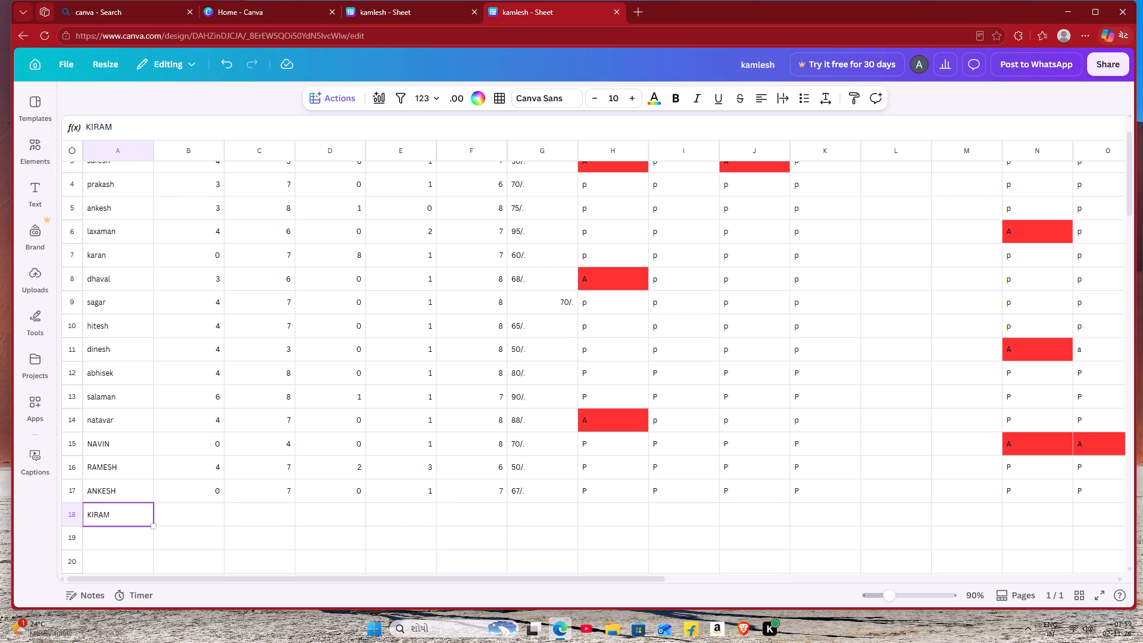
{"action": "key", "text": "BackSpace"}
{"action": "key", "text": "k"}
{"action": "key", "text": "i"}
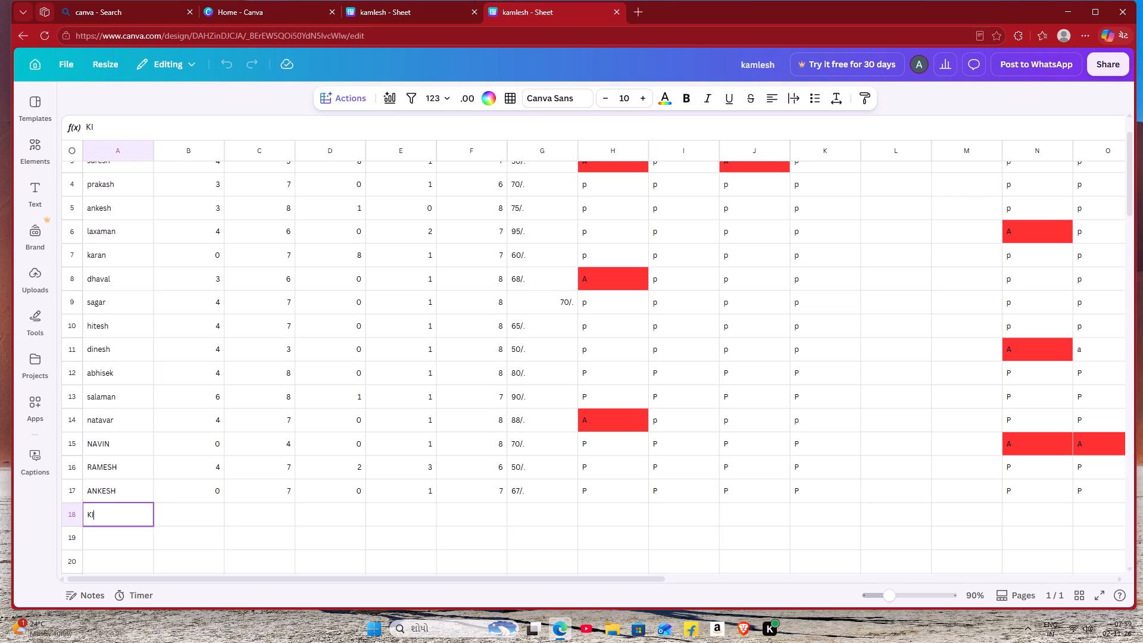
{"action": "type", "text": "RA"}
{"action": "key", "text": "n"}
Fill in KIRAN's row with absent 4, present 7, excused 0, holiday 1, days expectd 7 and taka 55/.
{"action": "scroll", "coordinate": [138, 515], "scroll_direction": "up", "scroll_amount": 1}
{"action": "scroll", "coordinate": [128, 494], "scroll_direction": "down", "scroll_amount": 1}
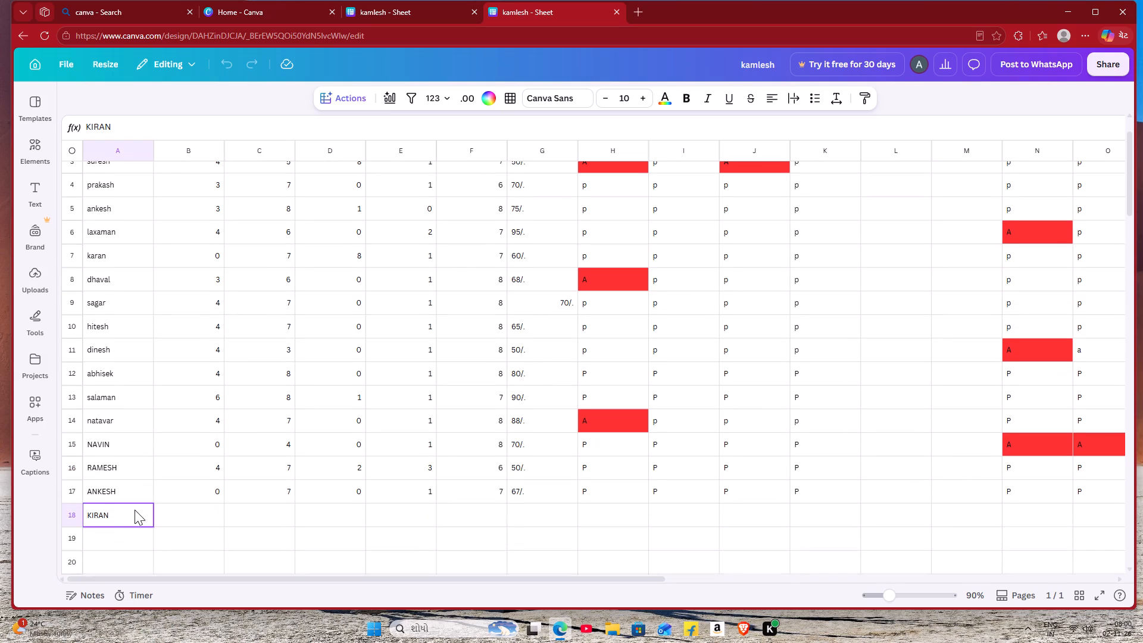
{"action": "double_click", "coordinate": [170, 515]}
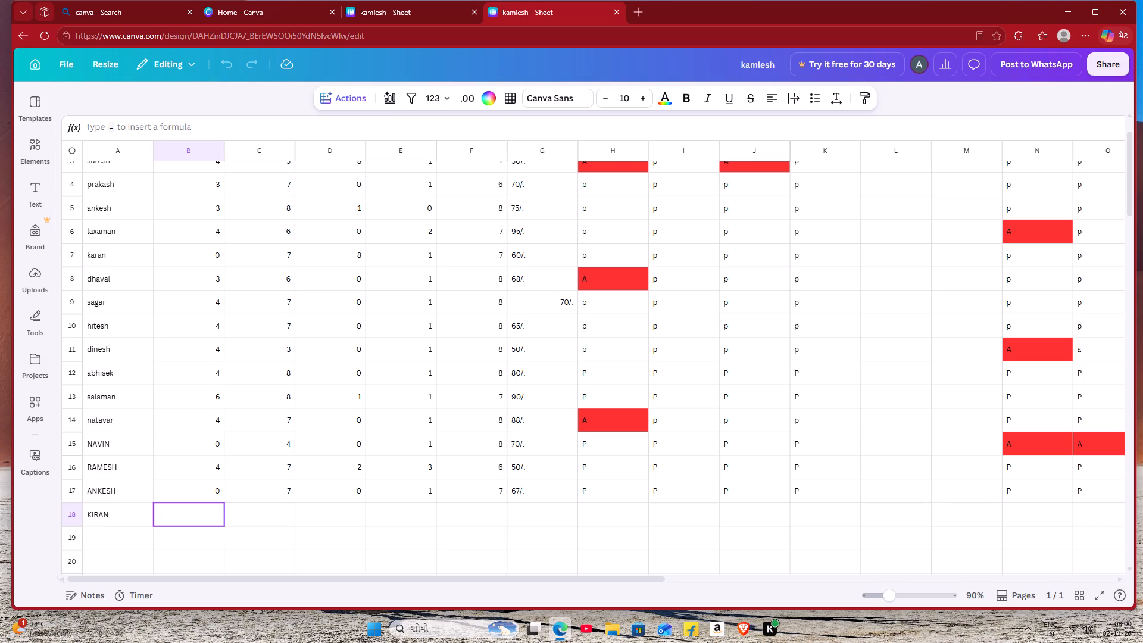
{"action": "key", "text": "4"}
{"action": "key", "text": "Right"}
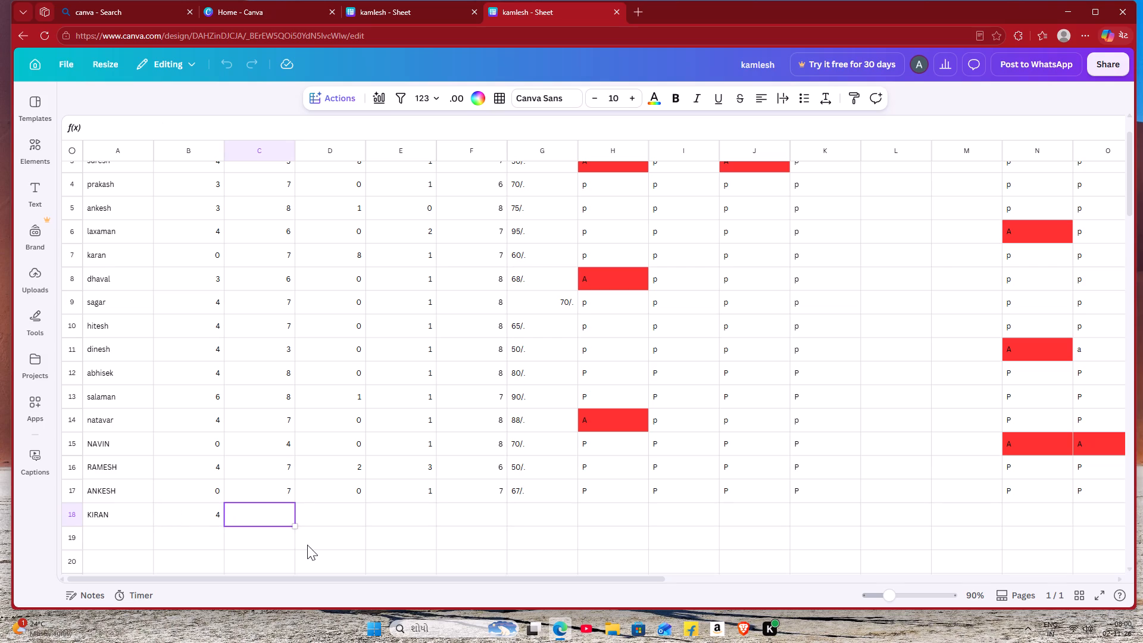
{"action": "key", "text": "7"}
{"action": "key", "text": "Right"}
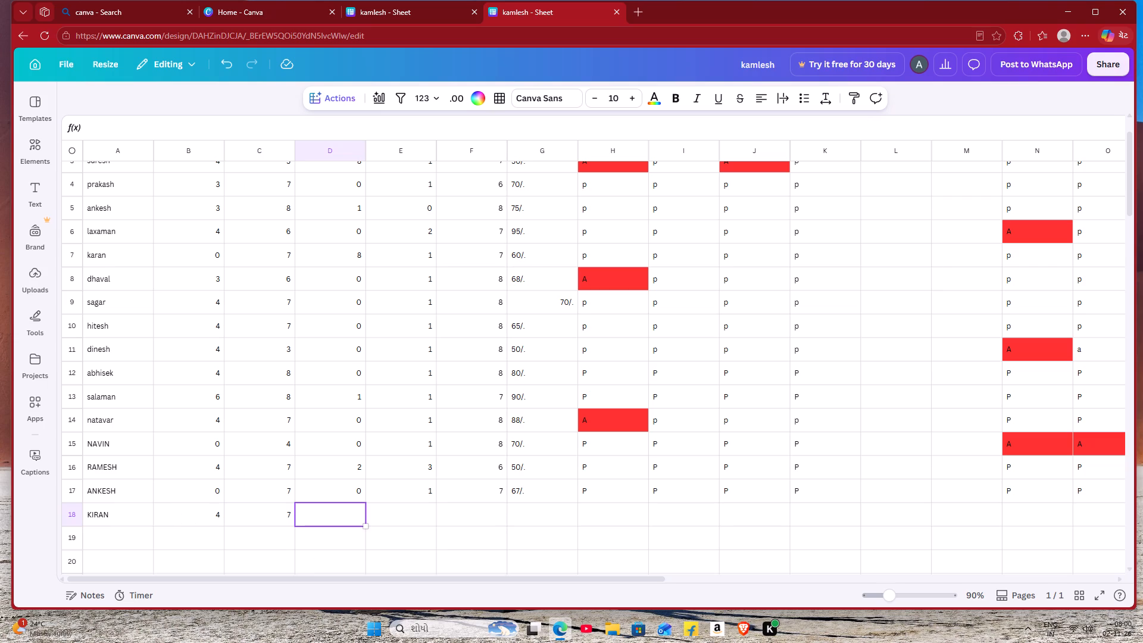
{"action": "left_click", "coordinate": [332, 508]}
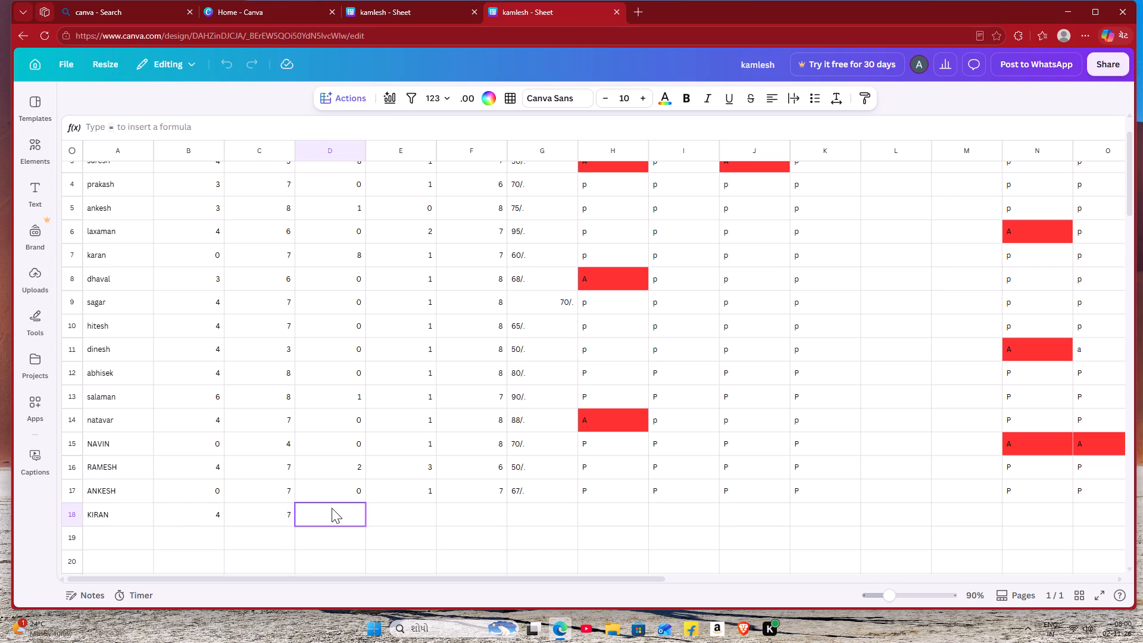
{"action": "key", "text": "0"}
{"action": "key", "text": "Right"}
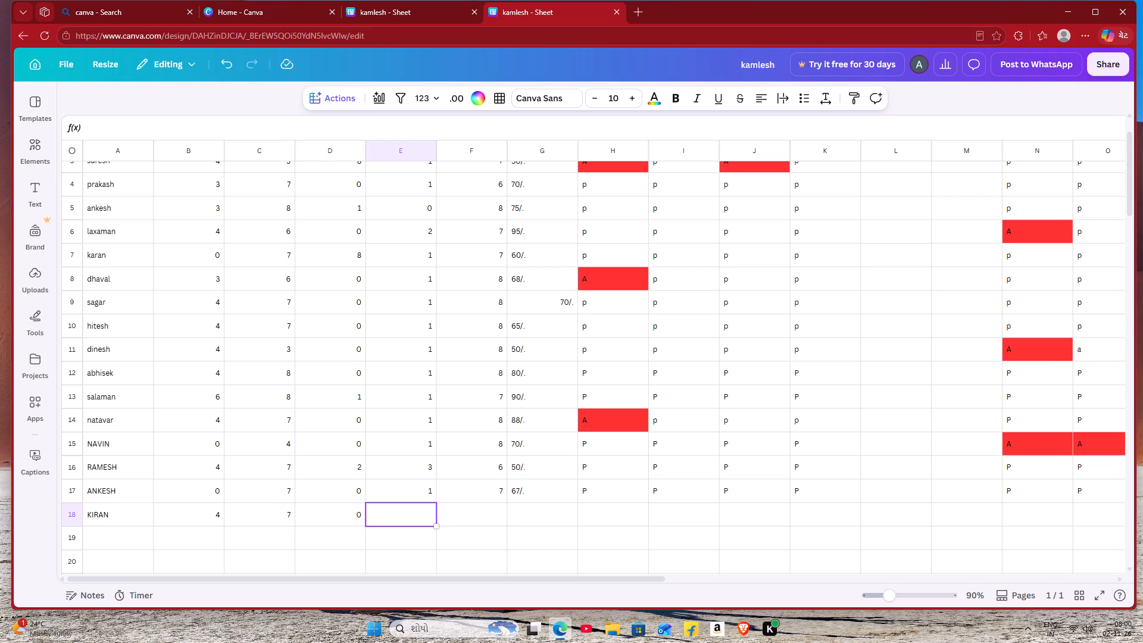
{"action": "key", "text": "1"}
{"action": "key", "text": "Right"}
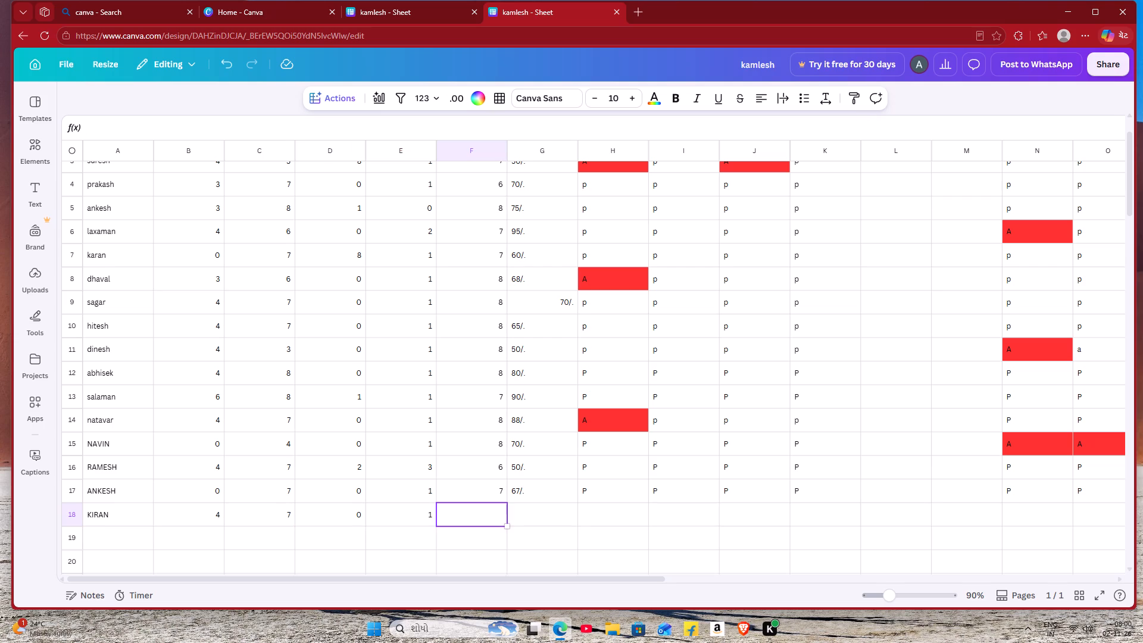
{"action": "key", "text": "7"}
{"action": "key", "text": "Right"}
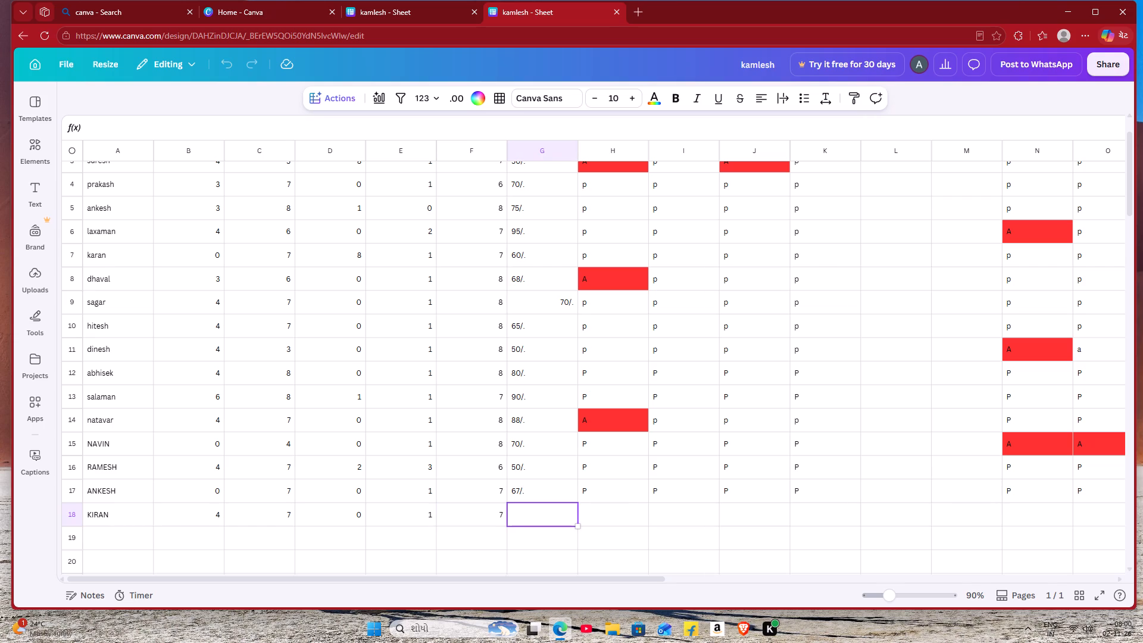
{"action": "type", "text": "55"}
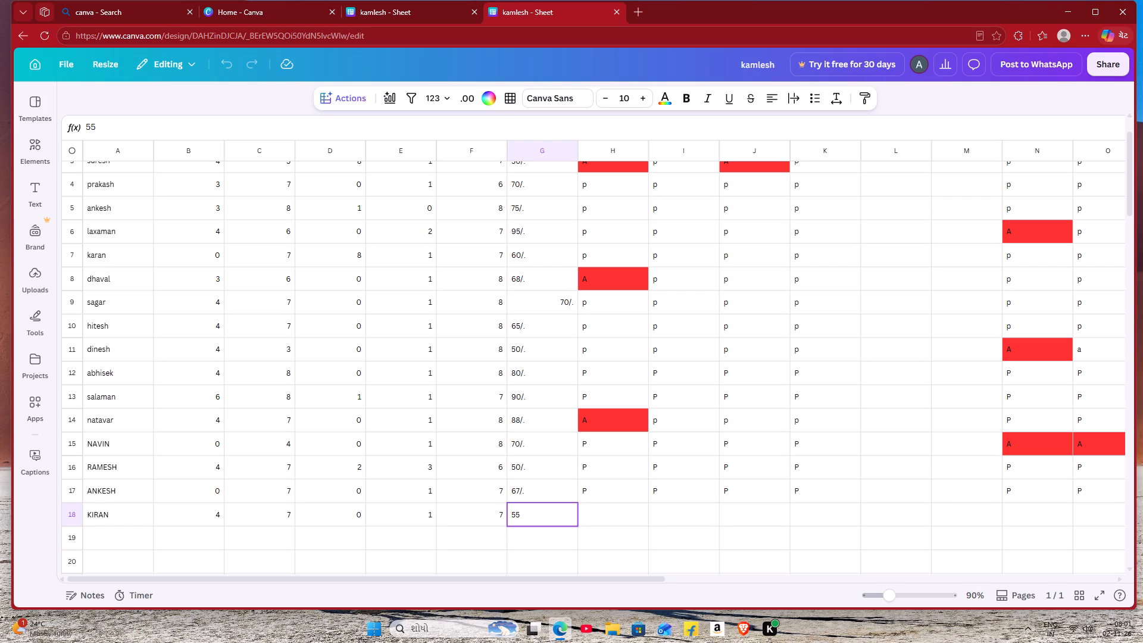
{"action": "key", "text": "slash"}
{"action": "key", "text": "period"}
Mark KIRAN as A for the first tue and fill that cell with red.
{"action": "left_click", "coordinate": [611, 516]}
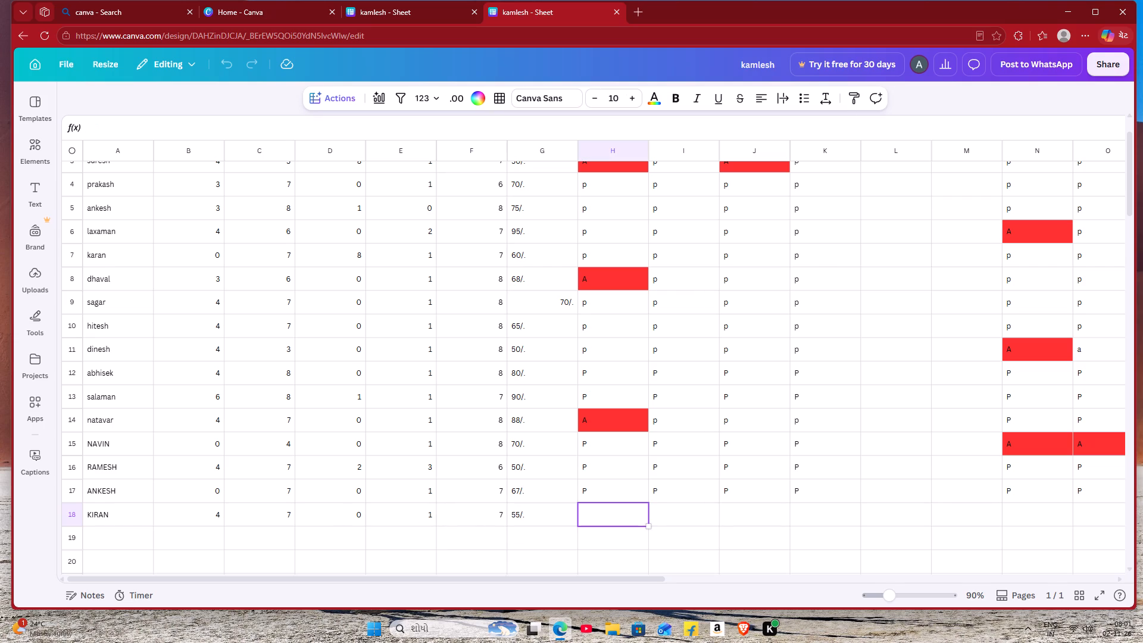
{"action": "key", "text": "a"}
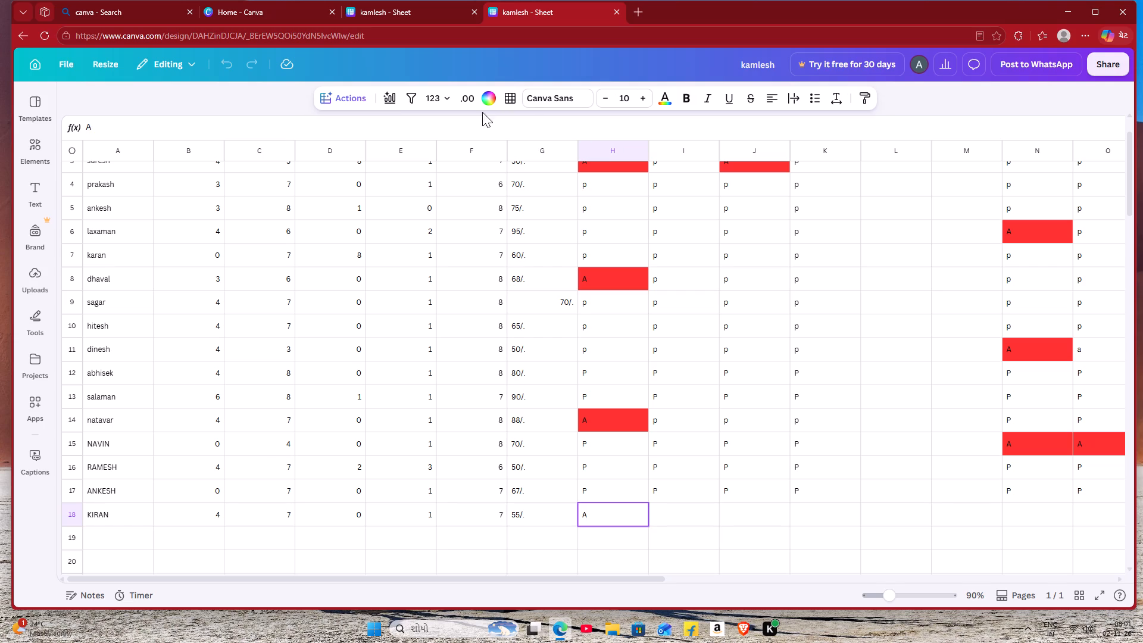
{"action": "left_click", "coordinate": [489, 105]}
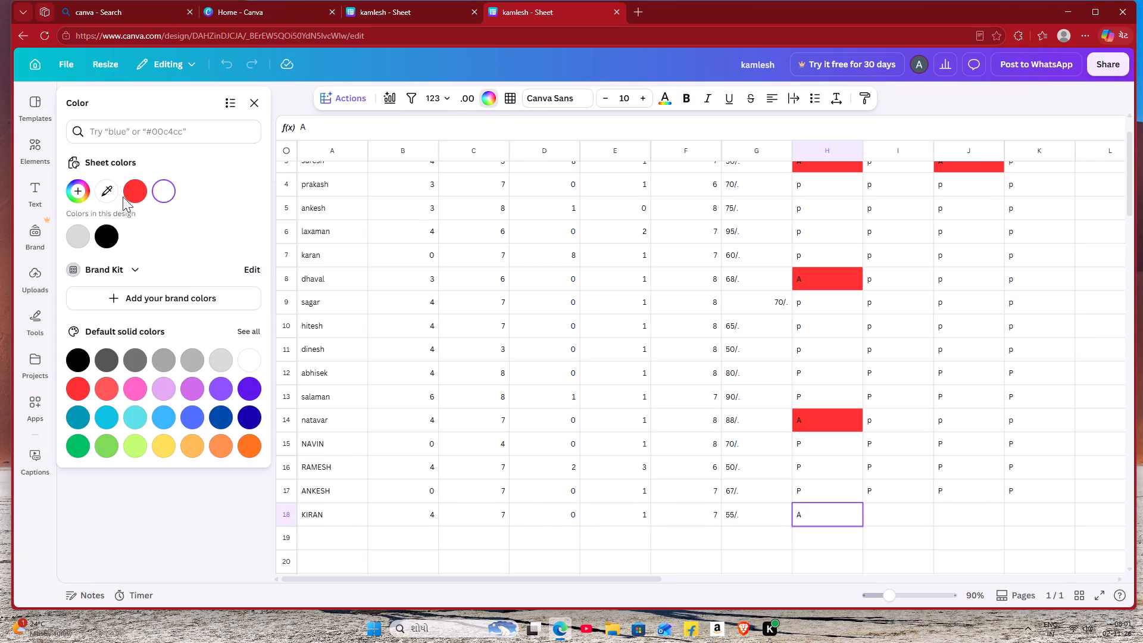
{"action": "double_click", "coordinate": [137, 195]}
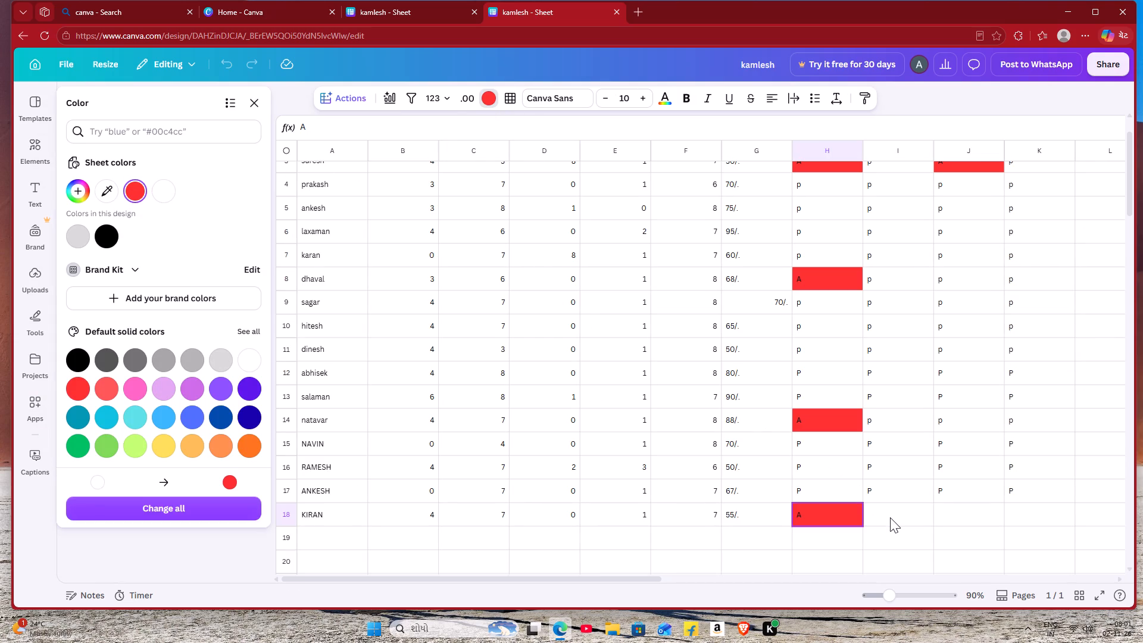
Mark KIRAN as P for the first wed, thu and fri.
{"action": "double_click", "coordinate": [890, 517]}
{"action": "key", "text": "p"}
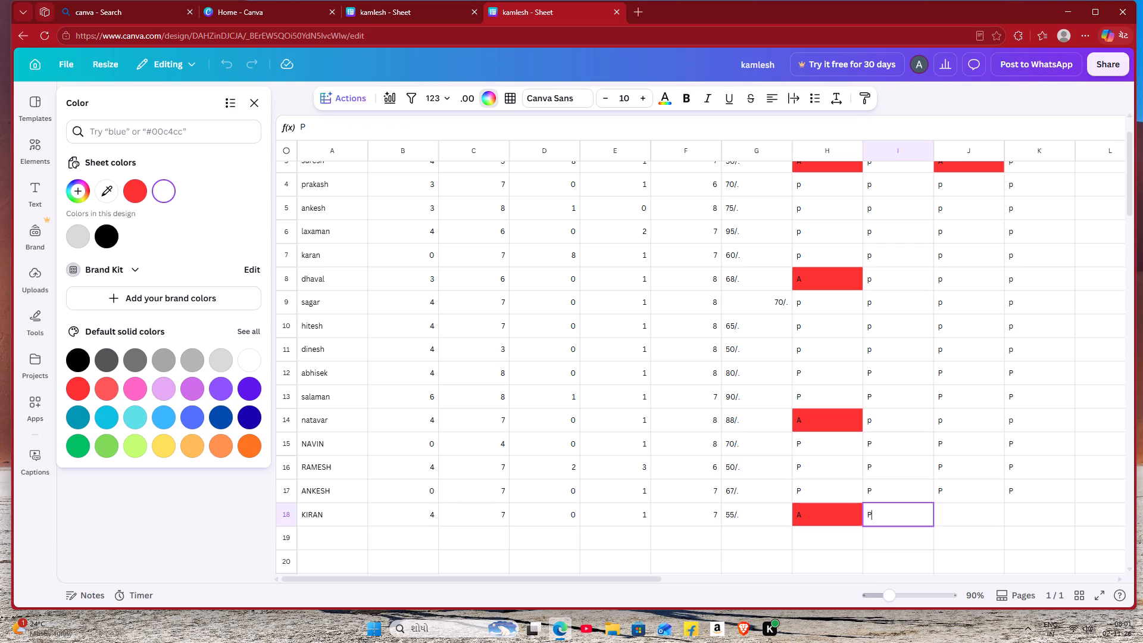
{"action": "key", "text": "Right"}
{"action": "key", "text": "p"}
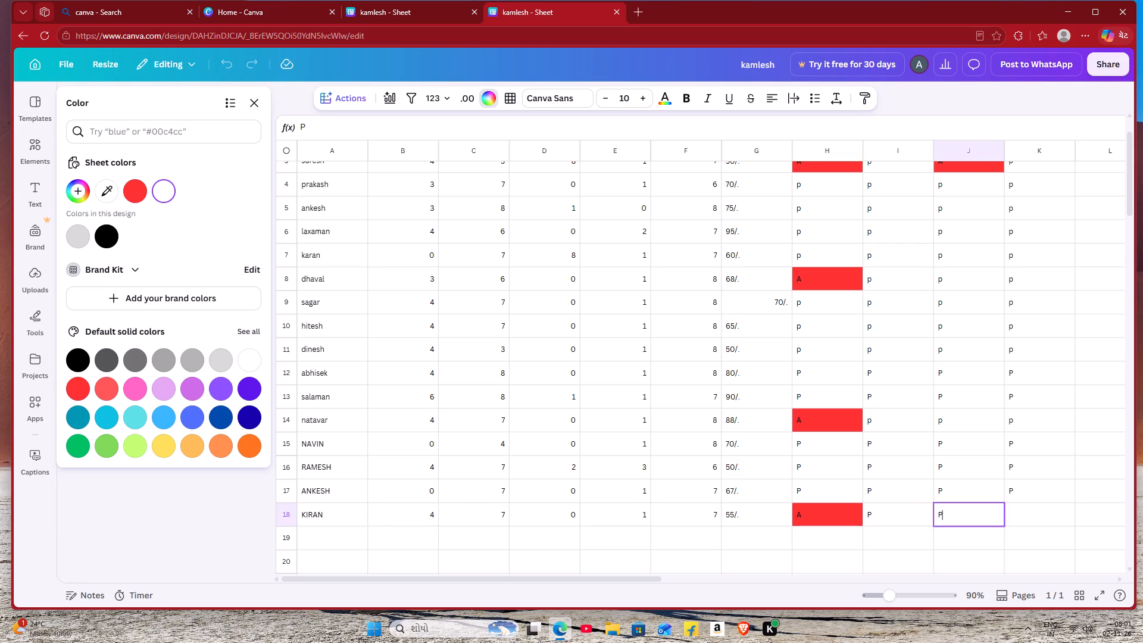
{"action": "key", "text": "Right"}
{"action": "key", "text": "p"}
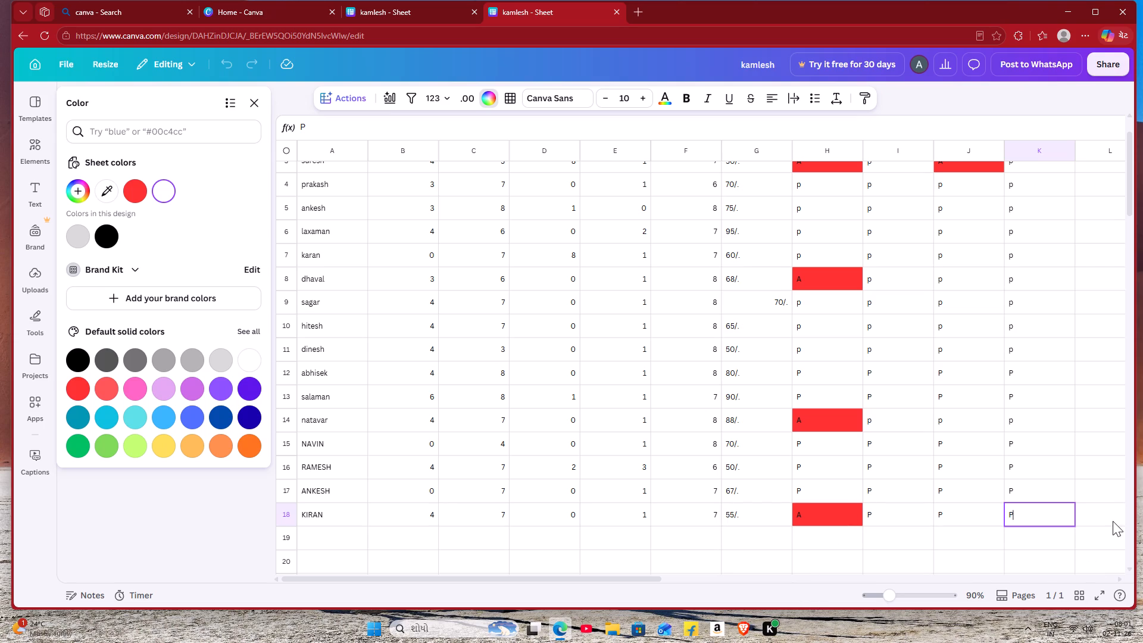
Mark KIRAN as P for the following mon and tue, and close the color options.
{"action": "left_click", "coordinate": [1115, 575]}
{"action": "triple_click", "coordinate": [1115, 575]}
{"action": "double_click", "coordinate": [1115, 575]}
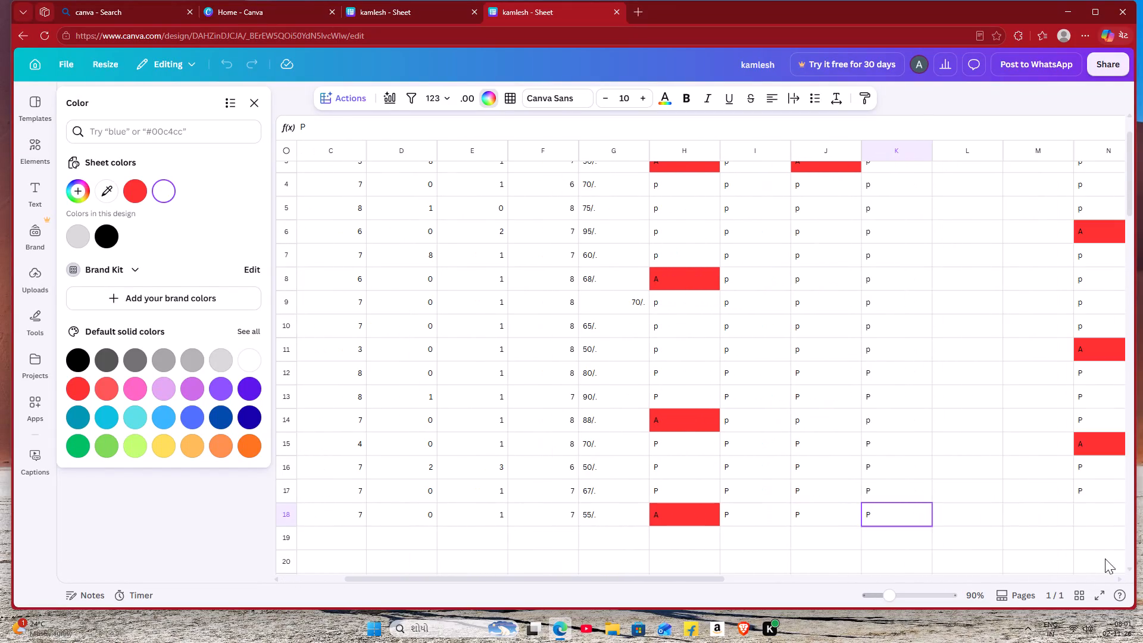
{"action": "left_click", "coordinate": [1087, 507]}
{"action": "triple_click", "coordinate": [1117, 580]}
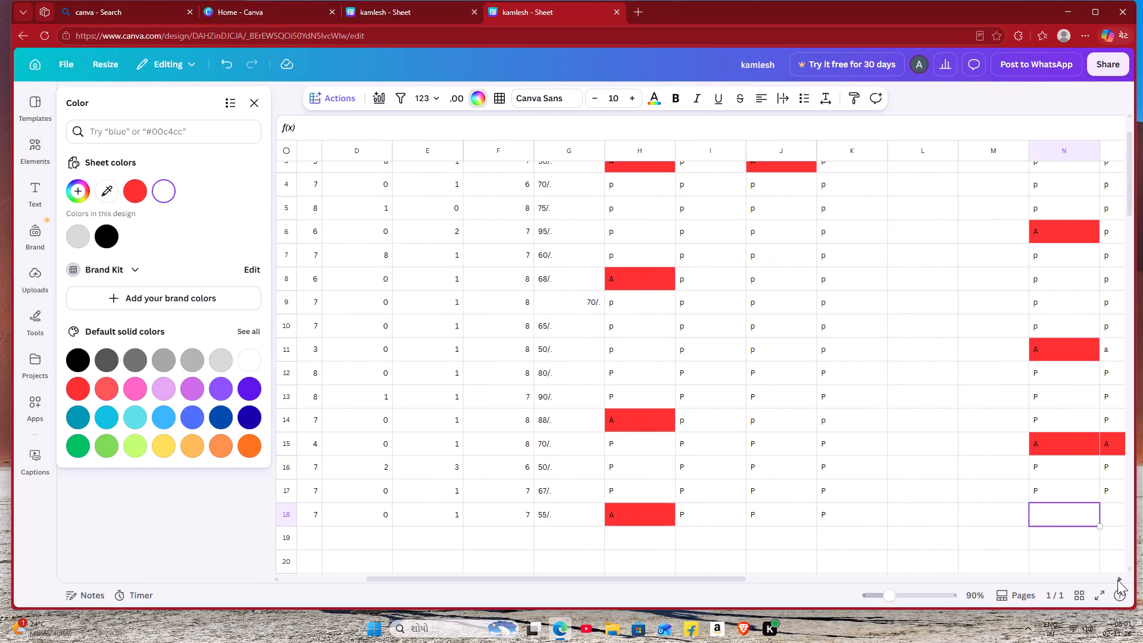
{"action": "left_click", "coordinate": [1117, 580]}
{"action": "double_click", "coordinate": [1004, 520]}
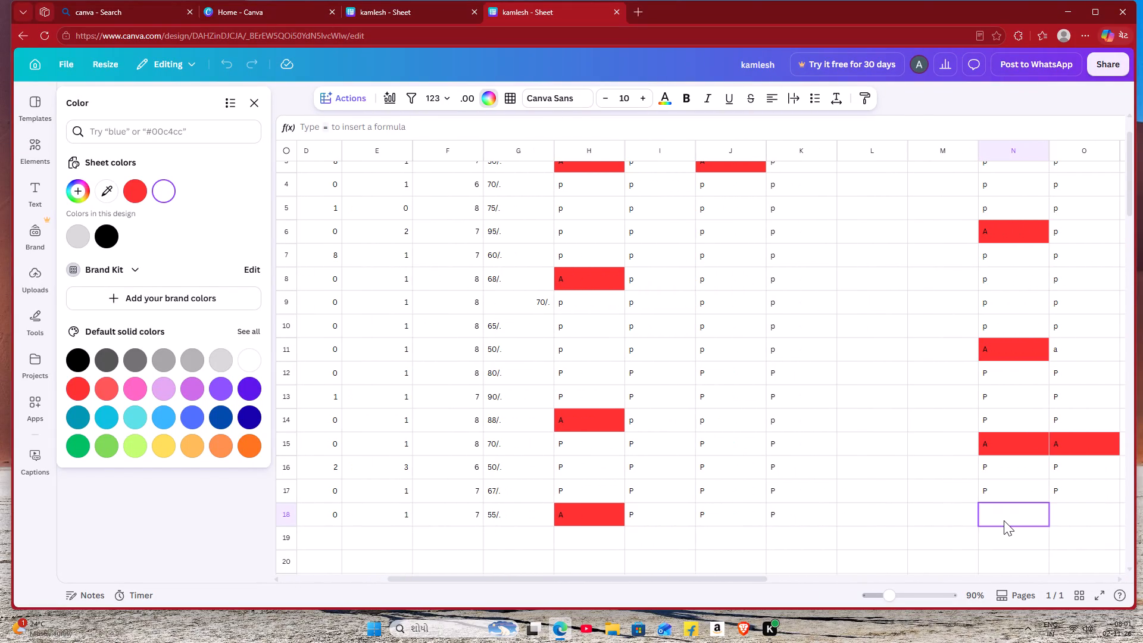
{"action": "key", "text": "p"}
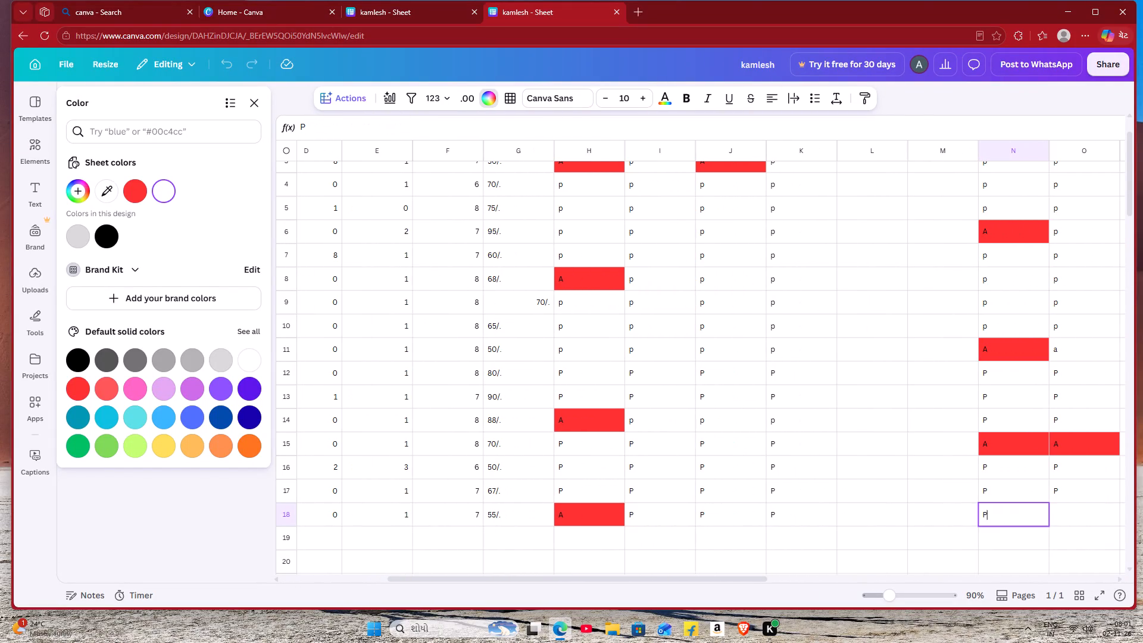
{"action": "key", "text": "Right"}
{"action": "key", "text": "p"}
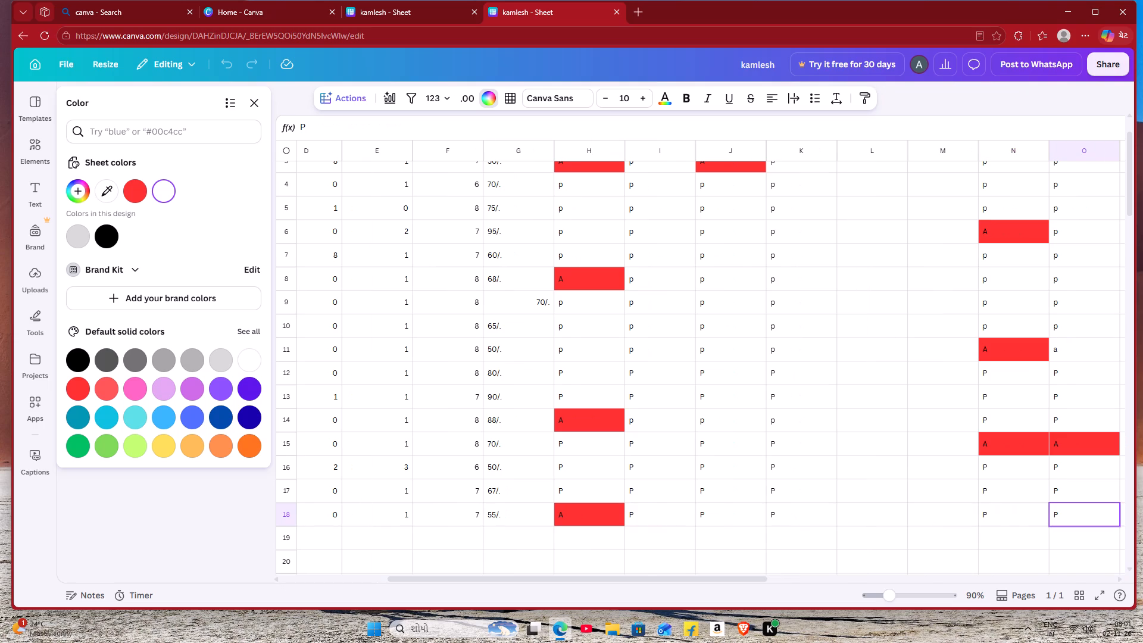
{"action": "left_click", "coordinate": [251, 104]}
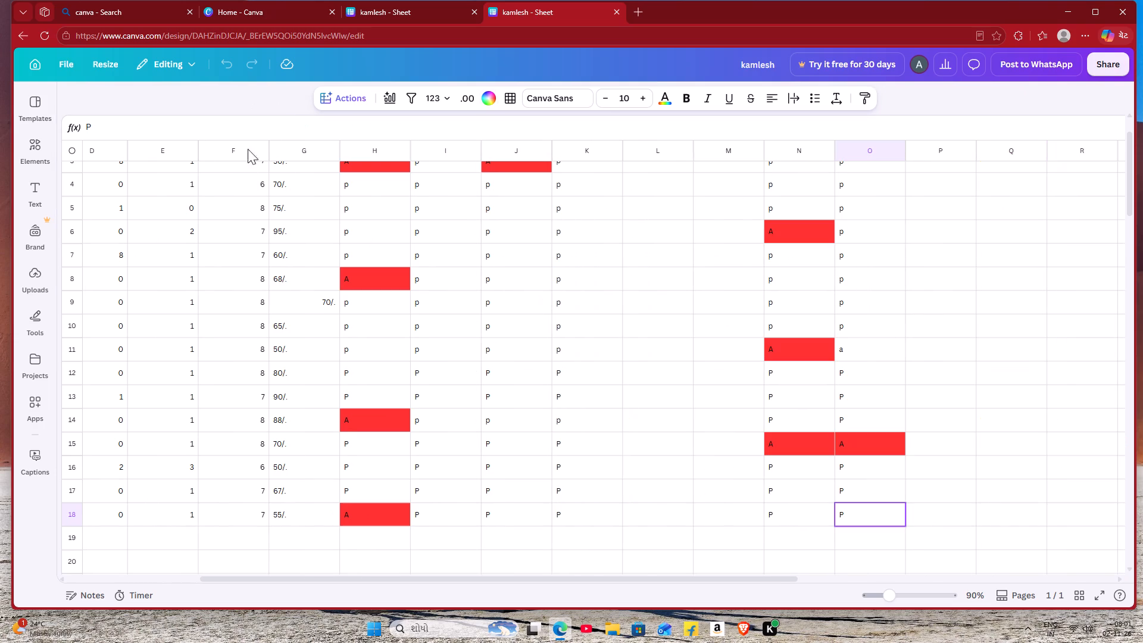
Enter MANISH as the student name in the empty row below KIRAN.
{"action": "scroll", "coordinate": [89, 543], "scroll_direction": "down", "scroll_amount": 2}
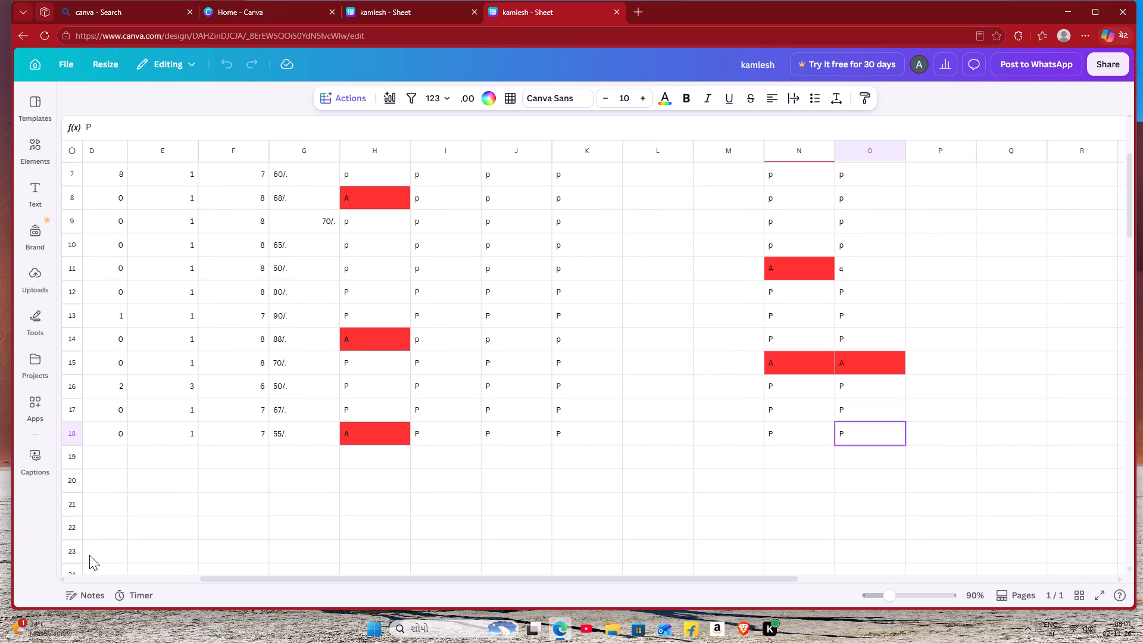
{"action": "triple_click", "coordinate": [63, 577]}
{"action": "triple_click", "coordinate": [63, 577]}
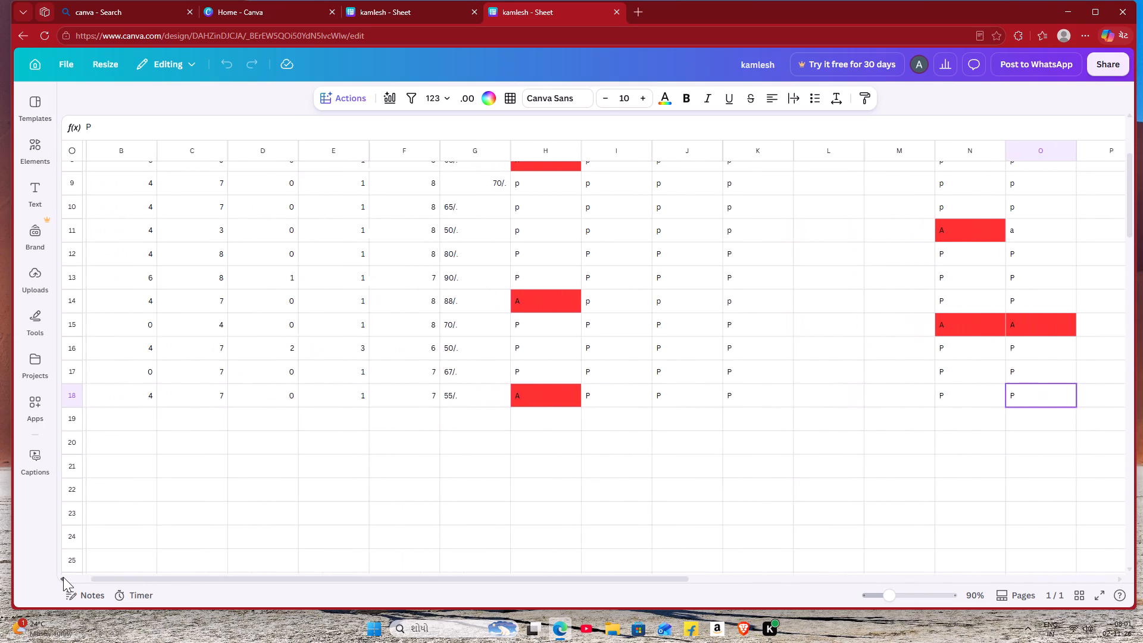
{"action": "left_click", "coordinate": [97, 419]}
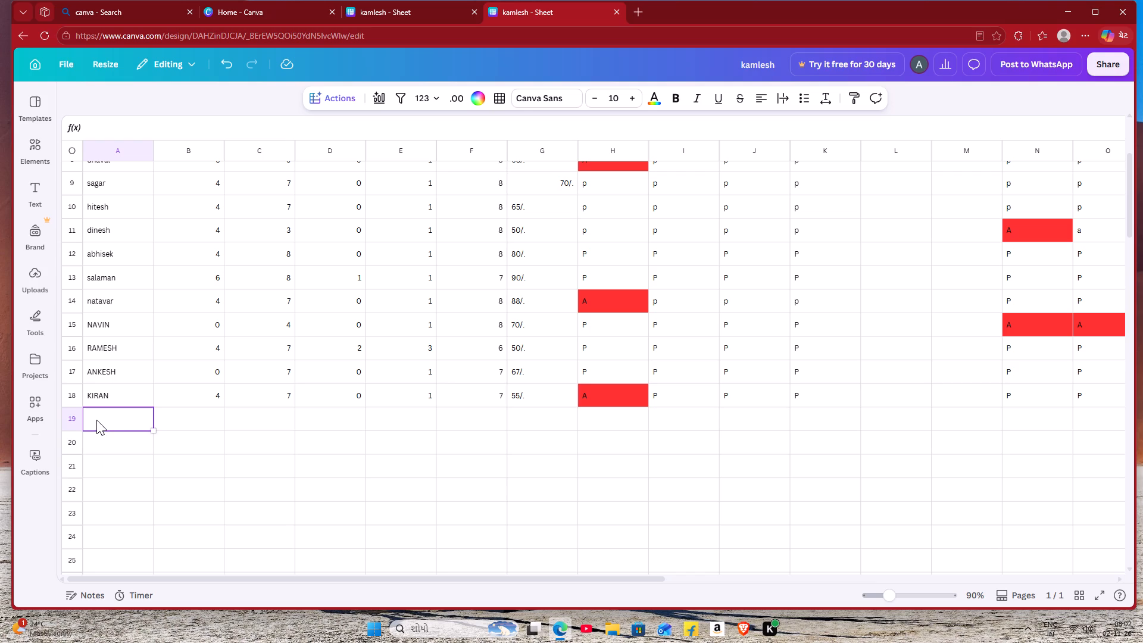
{"action": "double_click", "coordinate": [96, 420]}
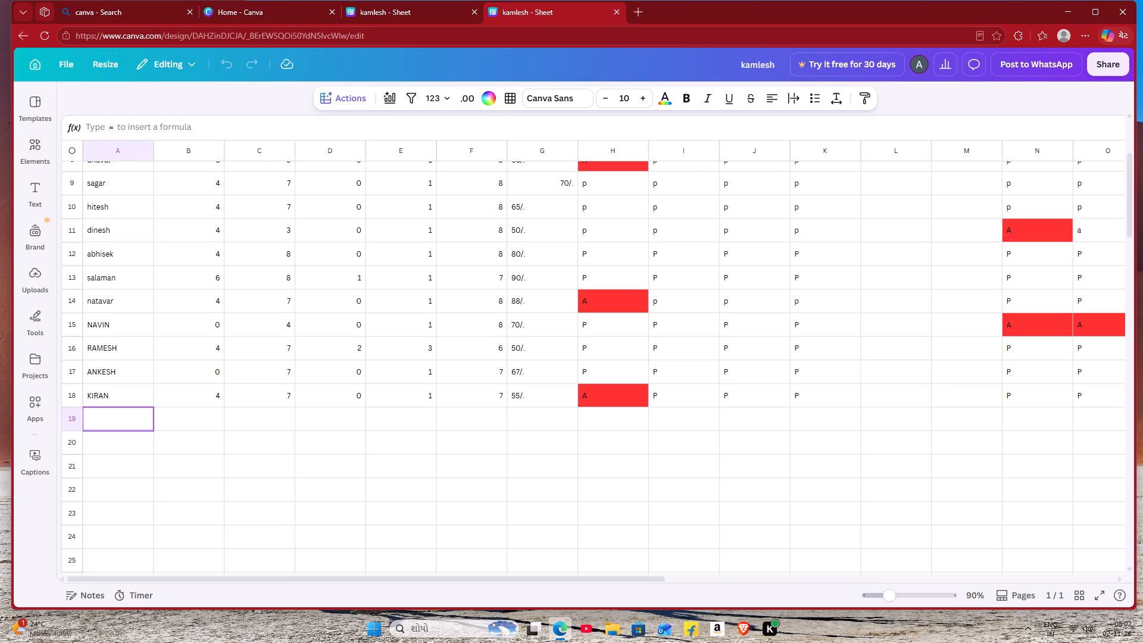
{"action": "type", "text": "MA"}
{"action": "type", "text": "NISH"}
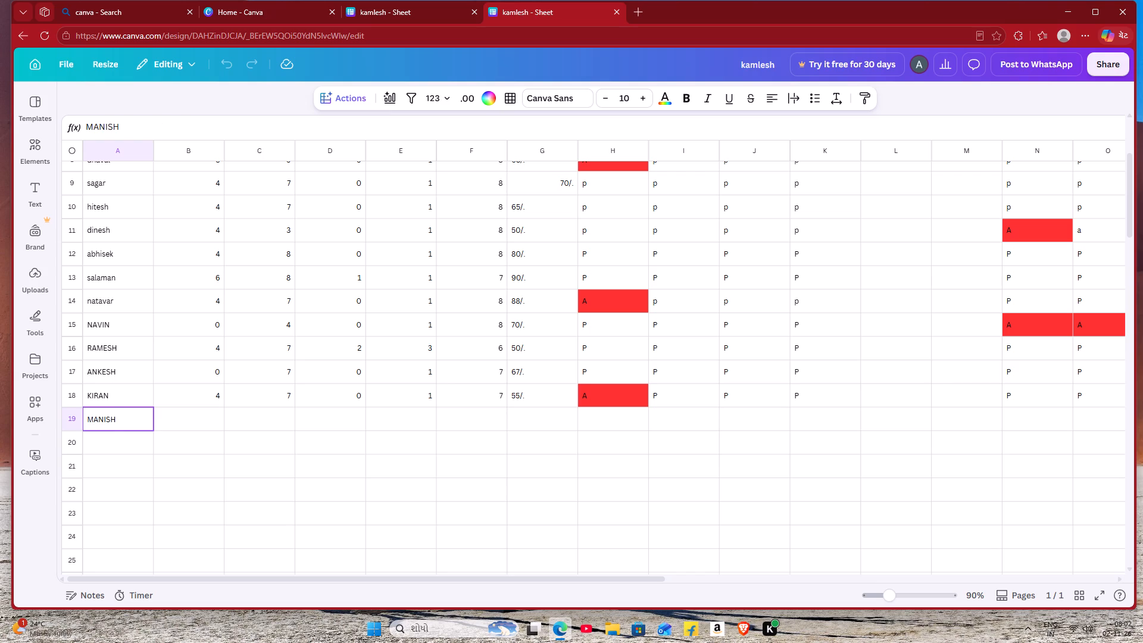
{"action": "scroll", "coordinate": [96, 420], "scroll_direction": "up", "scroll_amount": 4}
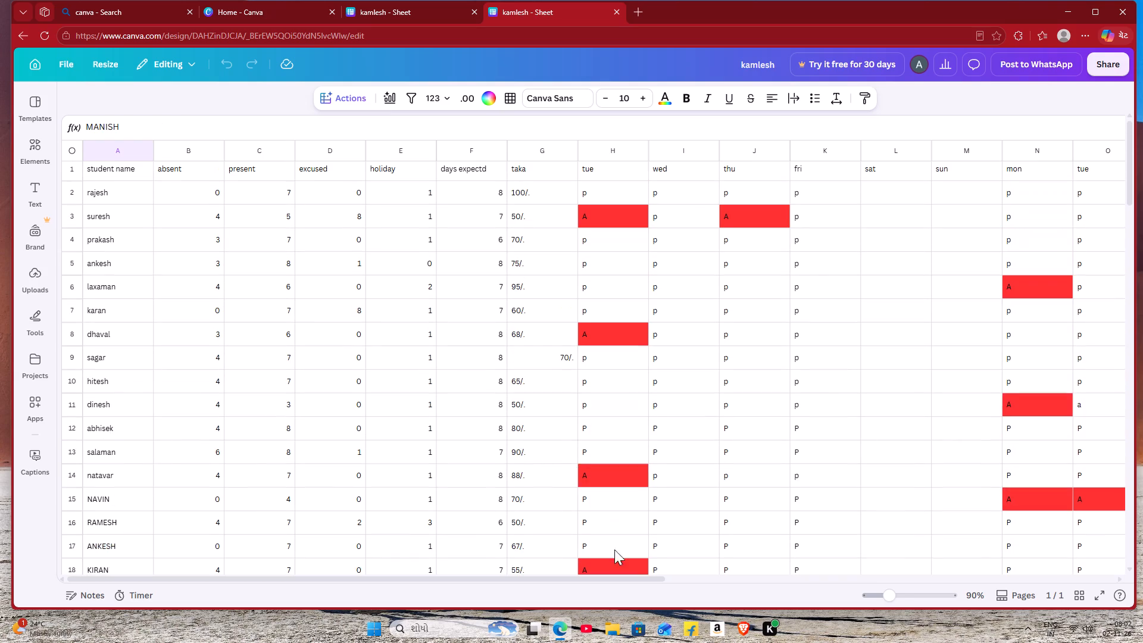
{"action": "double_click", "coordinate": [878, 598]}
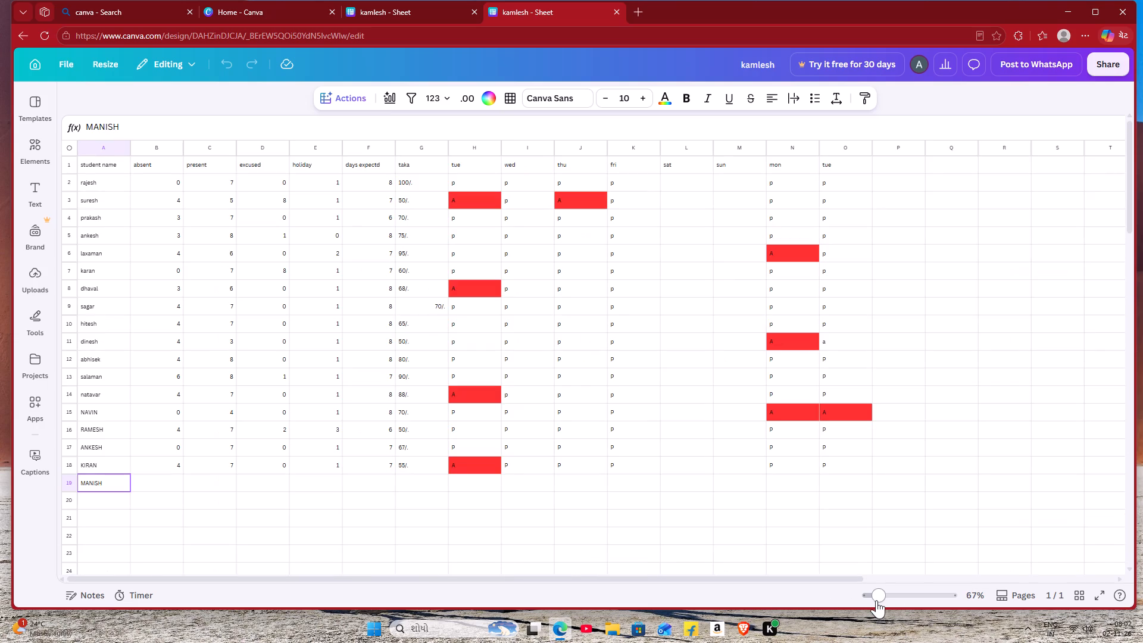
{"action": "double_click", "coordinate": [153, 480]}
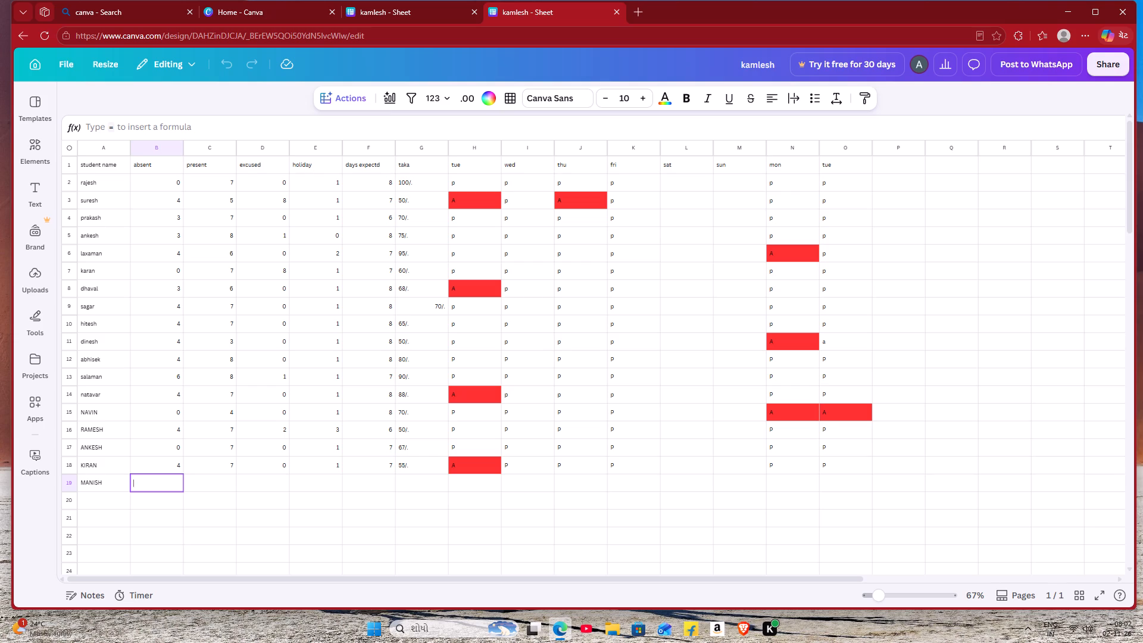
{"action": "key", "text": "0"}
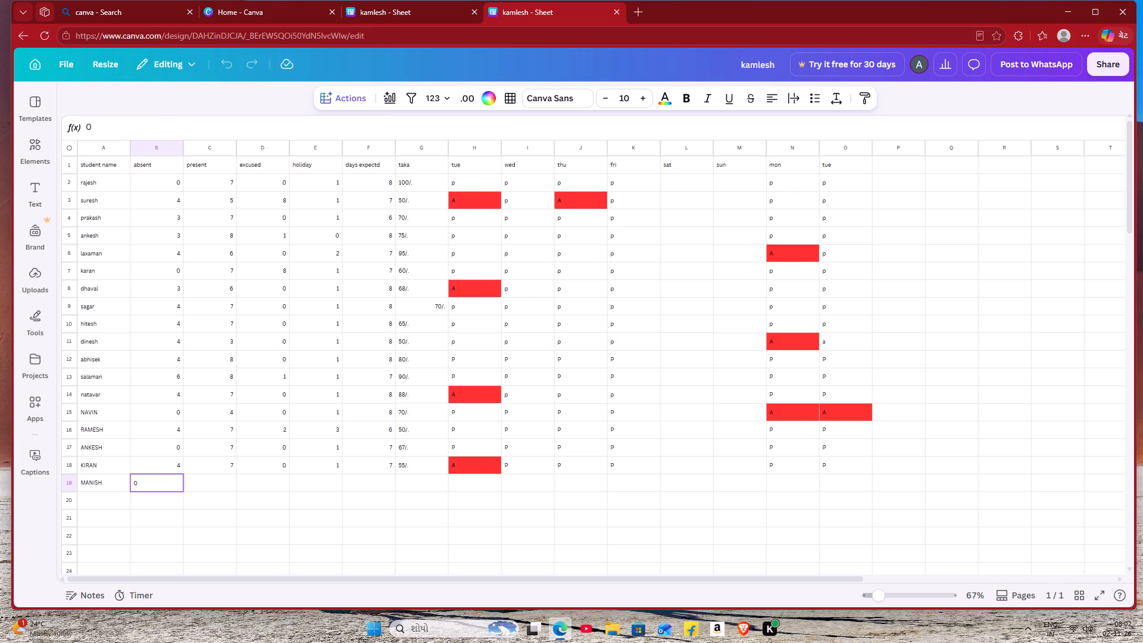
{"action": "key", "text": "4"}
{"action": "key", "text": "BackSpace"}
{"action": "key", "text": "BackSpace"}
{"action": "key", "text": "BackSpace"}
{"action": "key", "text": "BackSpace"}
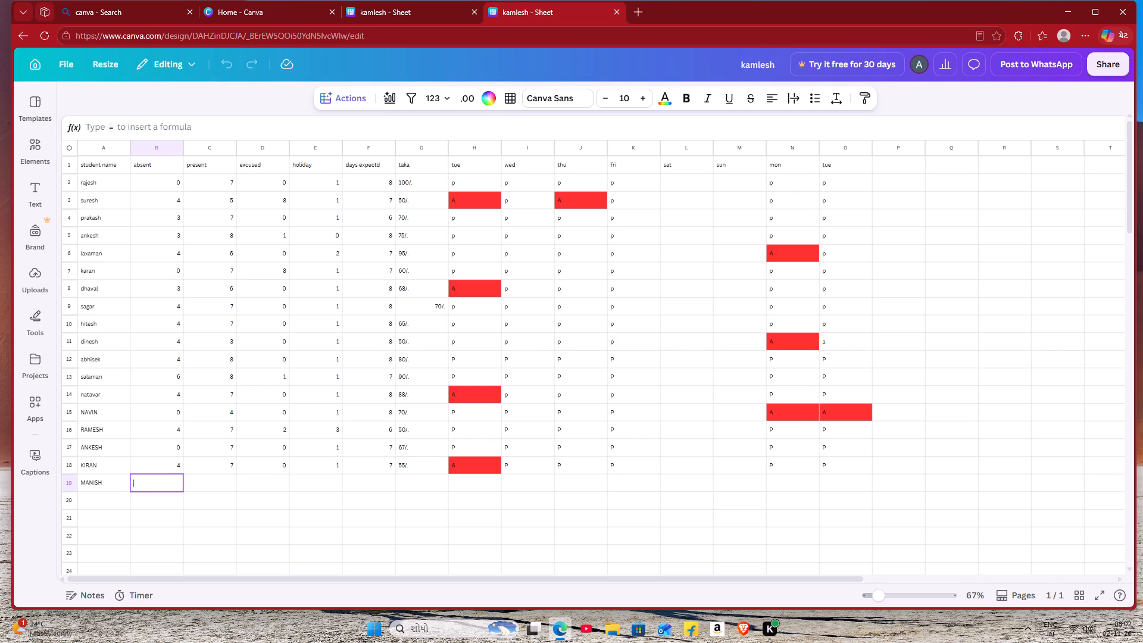
Fill in MANISH's row with absent 4, present 7, excused 0, holiday 1, days expectd 6 and taka 66/.
{"action": "left_click", "coordinate": [155, 480]}
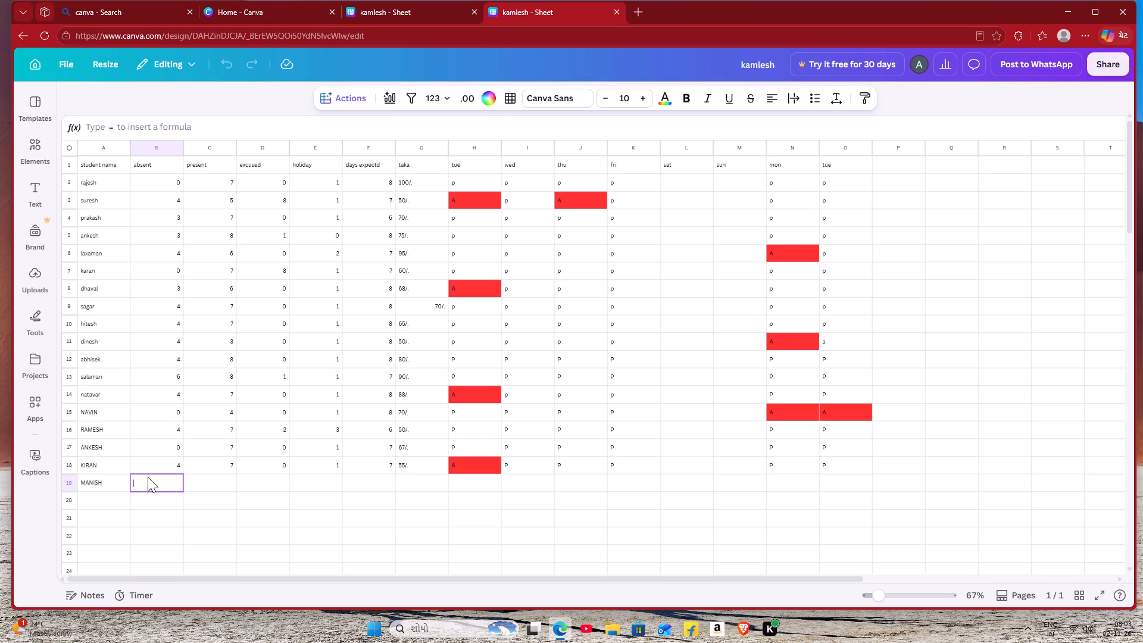
{"action": "left_click", "coordinate": [151, 478]}
{"action": "key", "text": "4"}
{"action": "key", "text": "Right"}
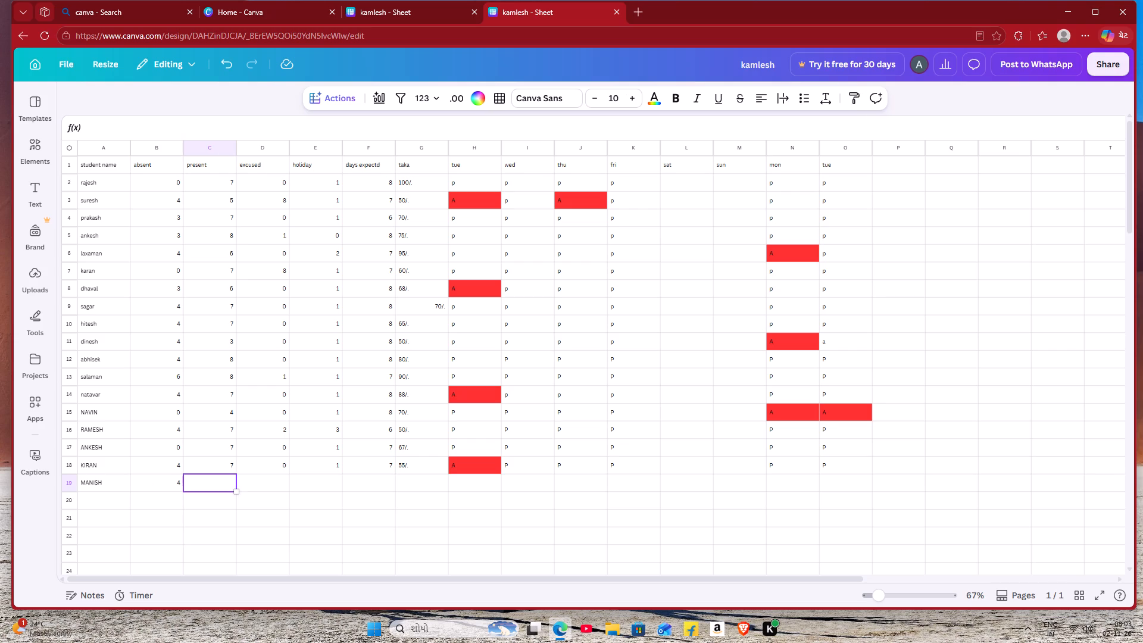
{"action": "key", "text": "7"}
{"action": "key", "text": "Right"}
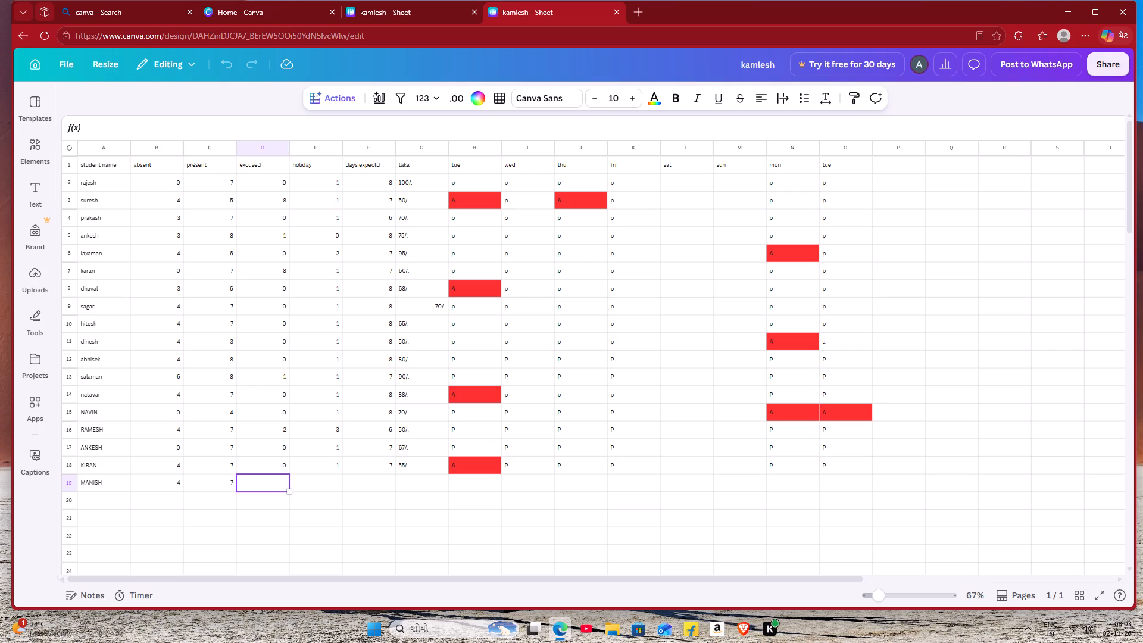
{"action": "key", "text": "0"}
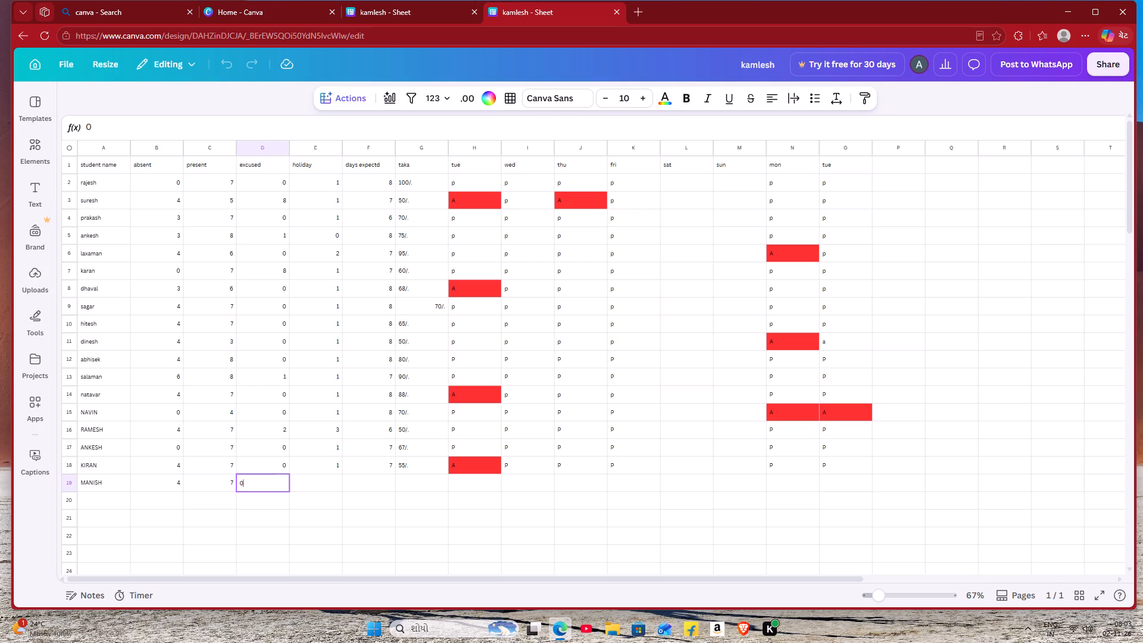
{"action": "key", "text": "Right"}
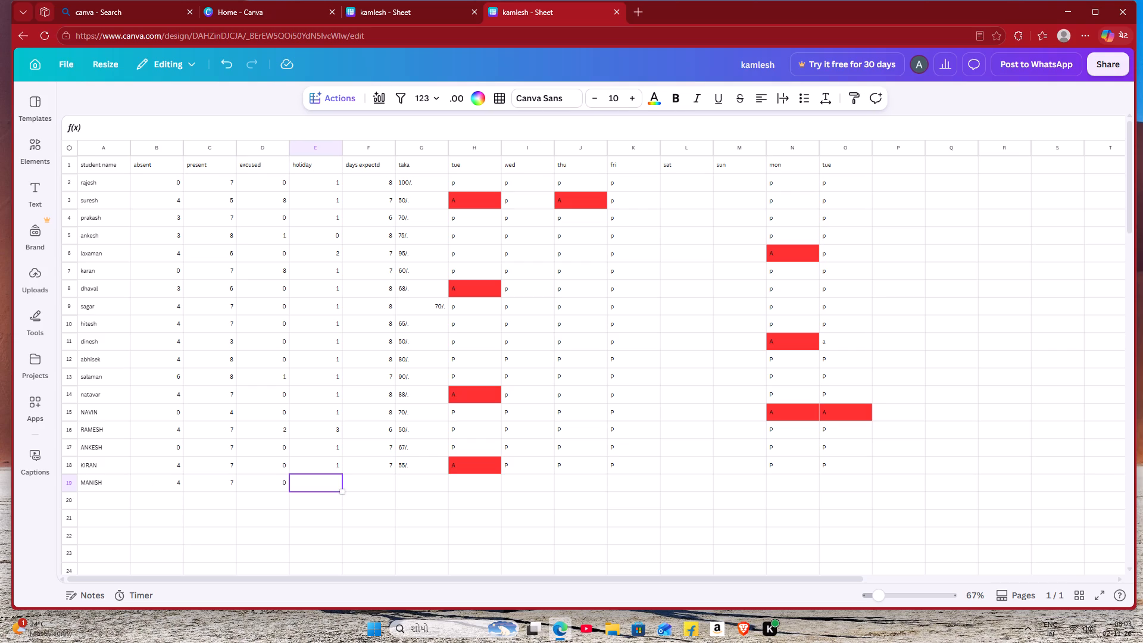
{"action": "key", "text": "1"}
{"action": "key", "text": "Right"}
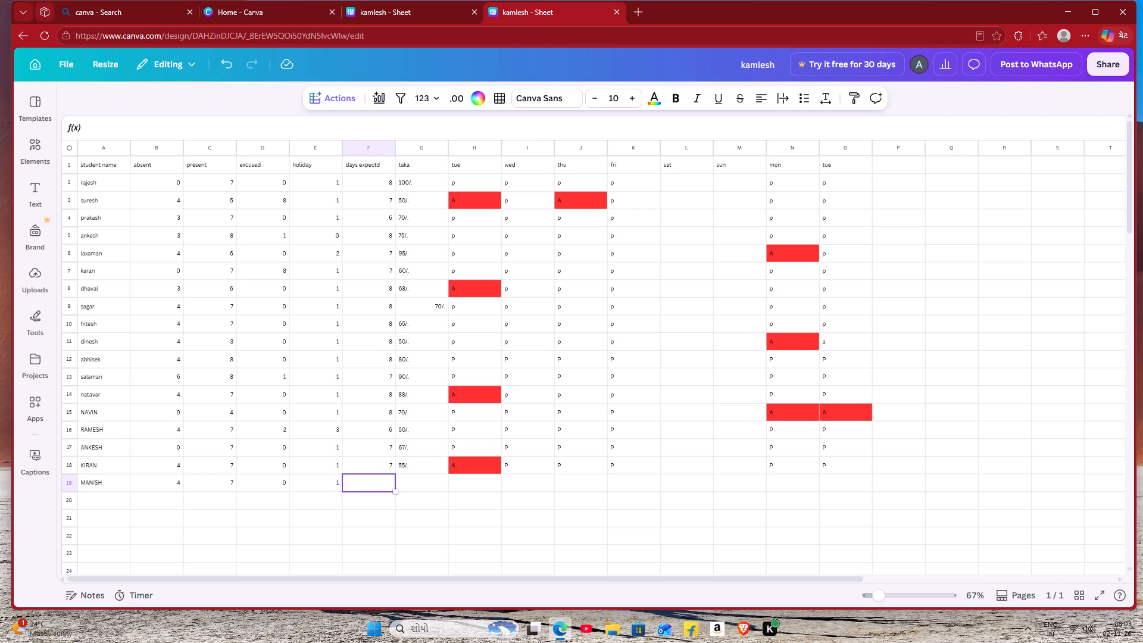
{"action": "key", "text": "6"}
{"action": "key", "text": "Right"}
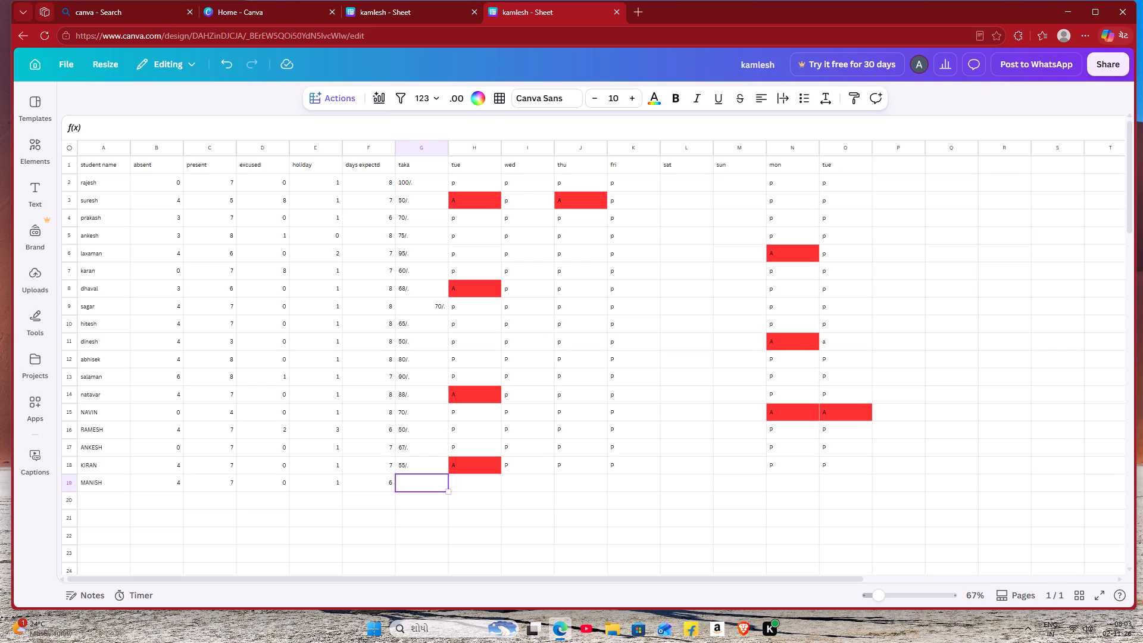
{"action": "type", "text": "66/."}
{"action": "key", "text": "Right"}
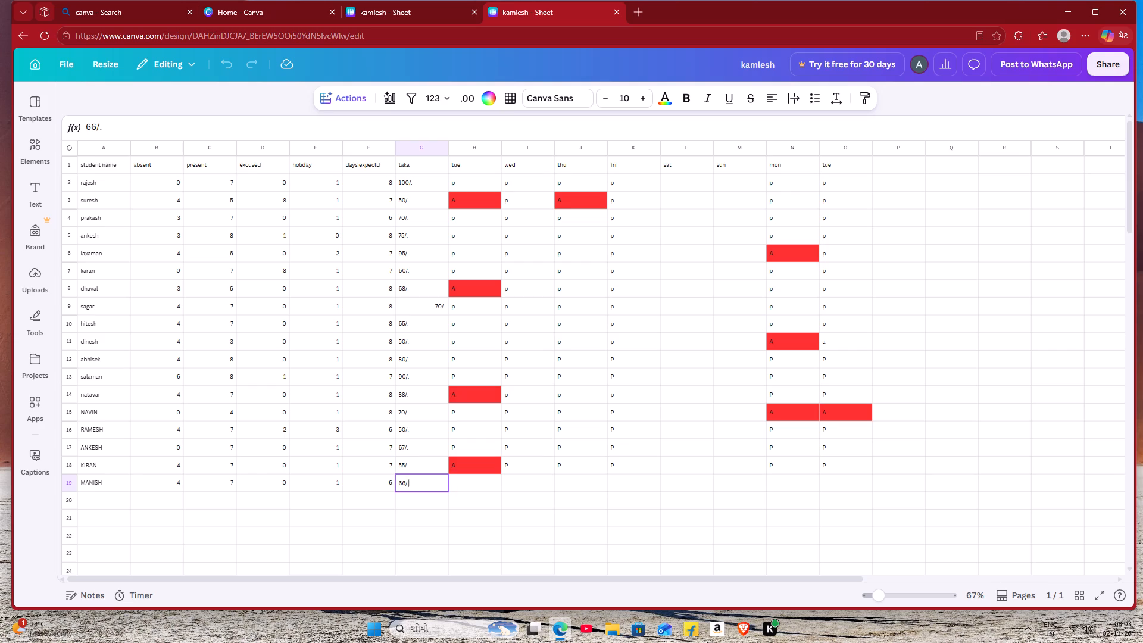
Mark MANISH as P for the first tue, wed, thu and fri.
{"action": "key", "text": "p"}
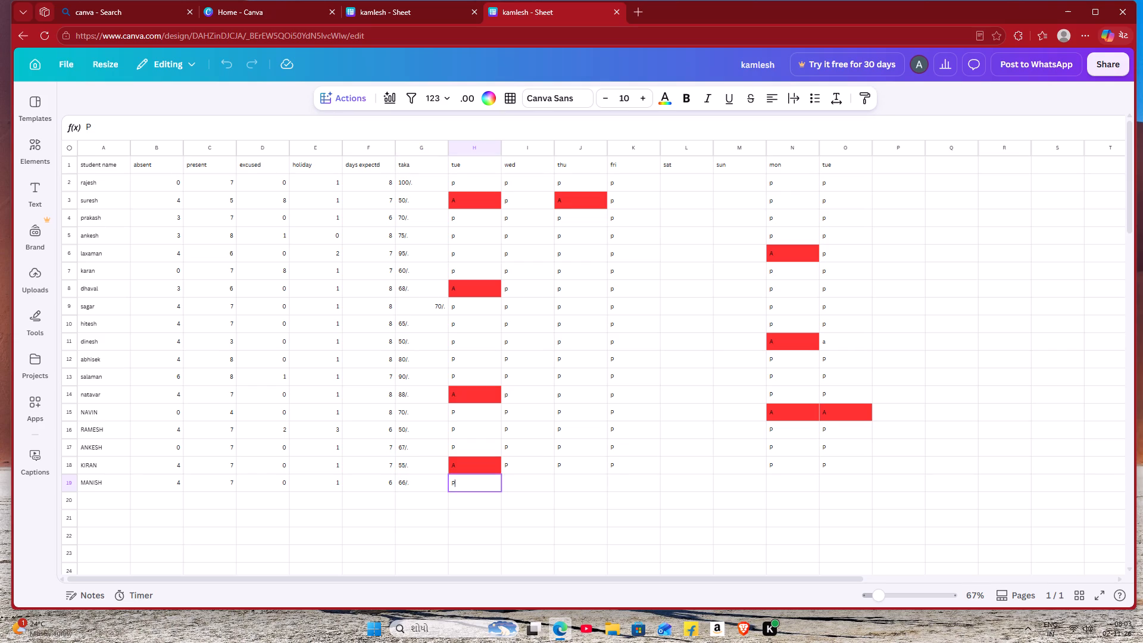
{"action": "key", "text": "Right"}
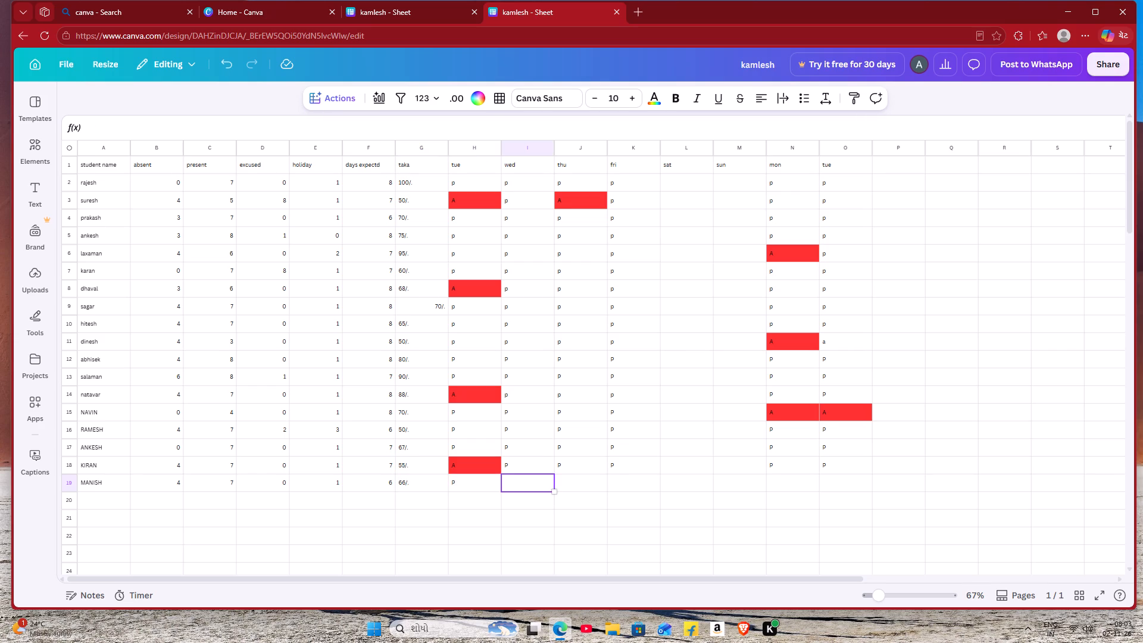
{"action": "key", "text": "Right"}
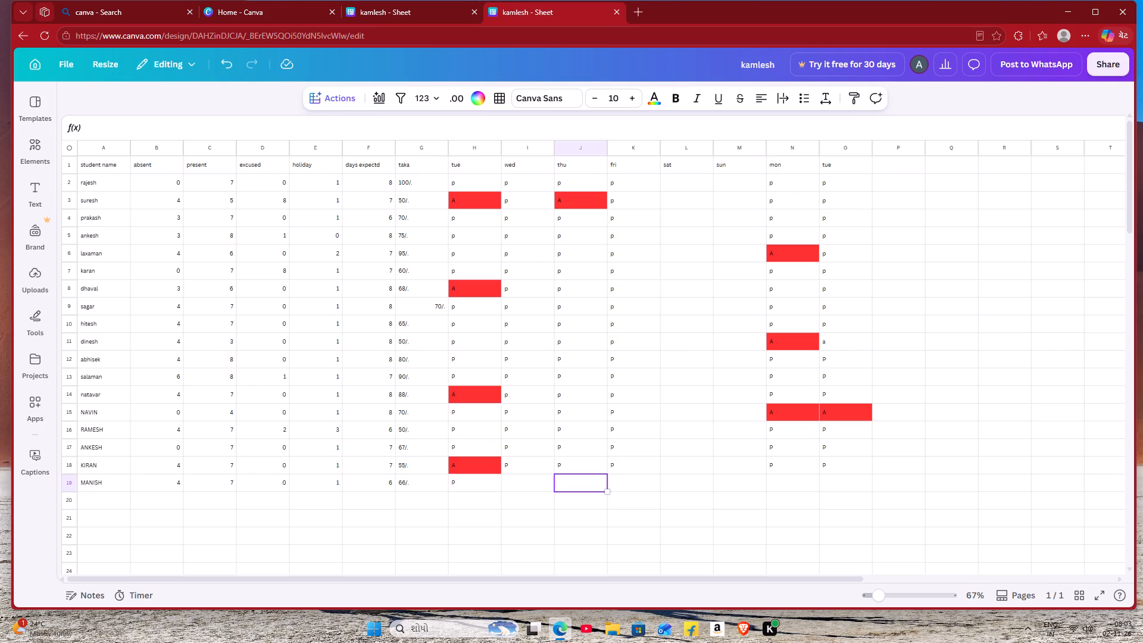
{"action": "key", "text": "Left"}
{"action": "key", "text": "p"}
{"action": "key", "text": "Right"}
{"action": "key", "text": "p"}
{"action": "key", "text": "Right"}
{"action": "key", "text": "p"}
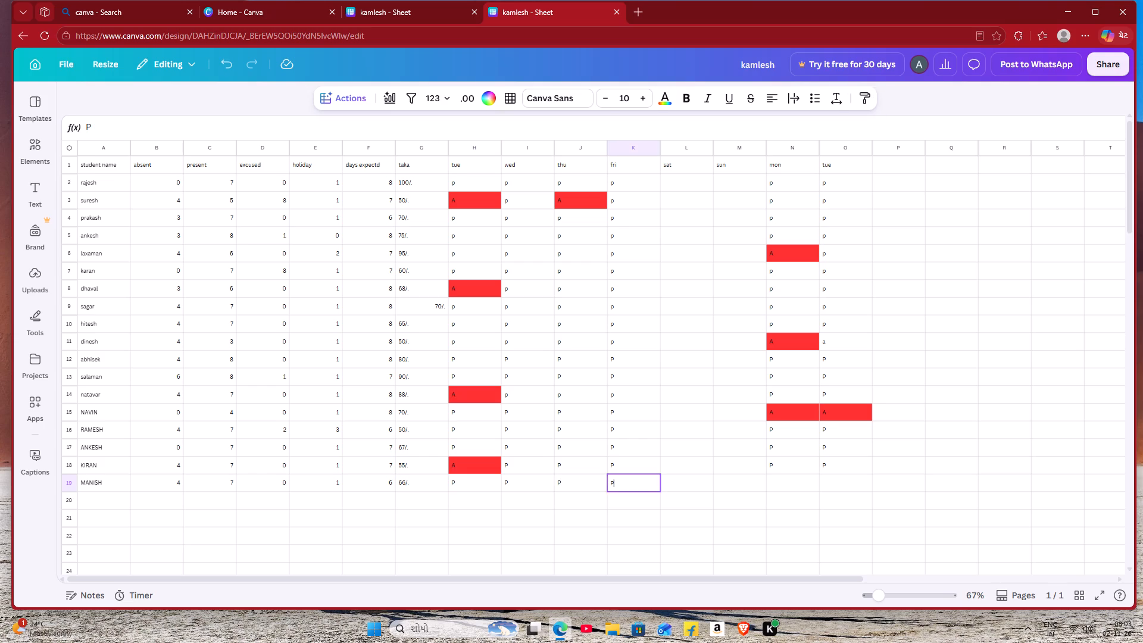
Mark MANISH as P for the following mon and tue, leaving sat and sun blank.
{"action": "key", "text": "Right"}
{"action": "key", "text": "p"}
{"action": "key", "text": "BackSpace"}
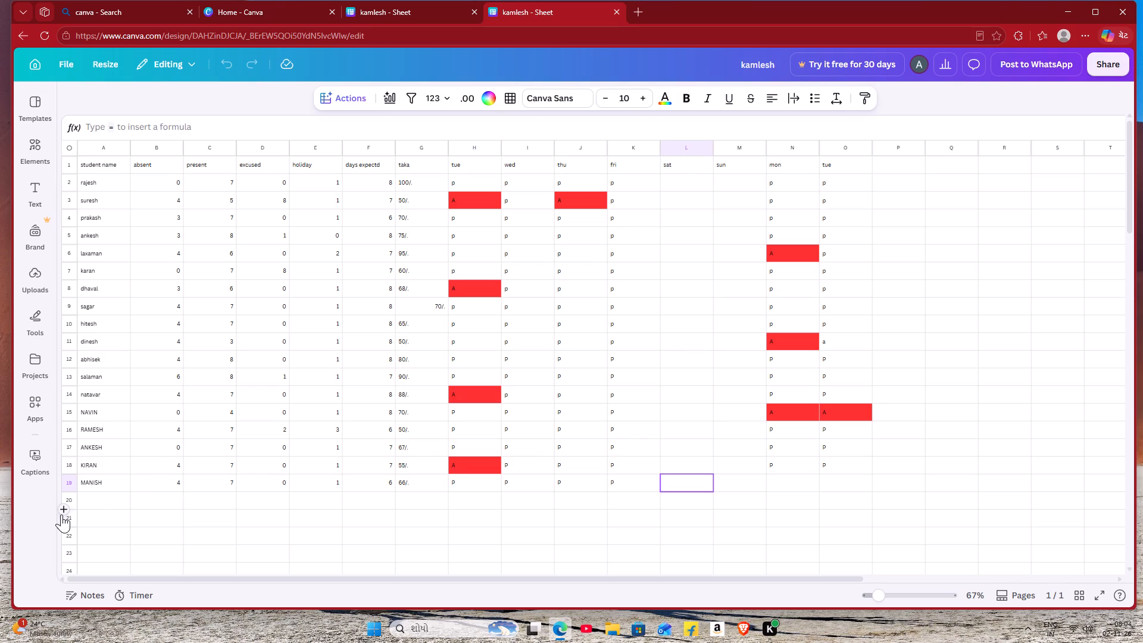
{"action": "key", "text": "Right"}
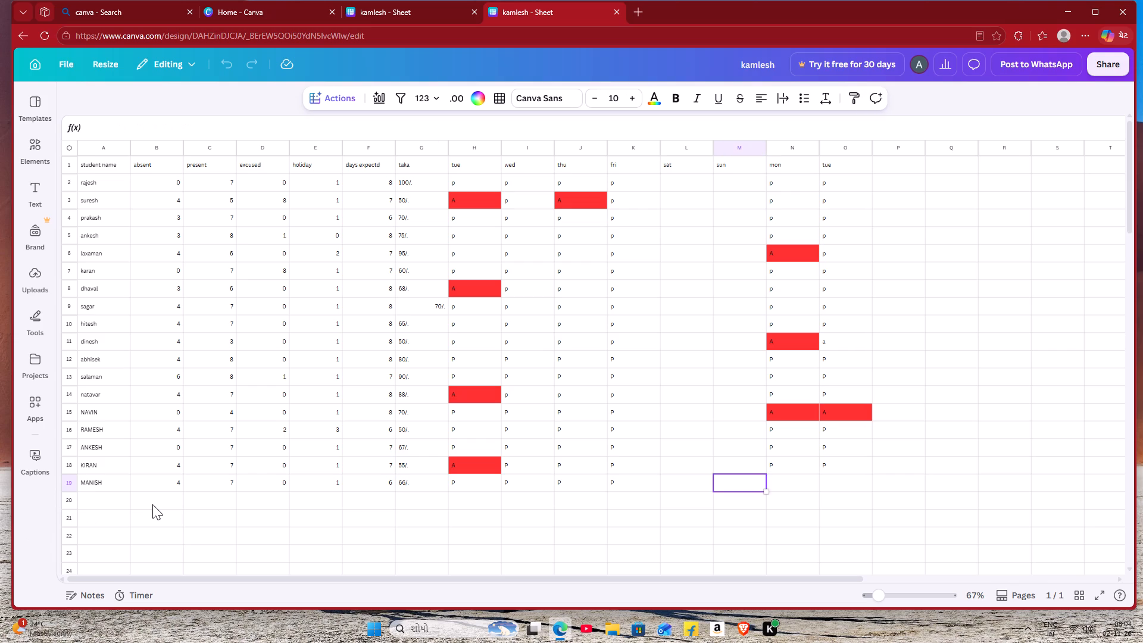
{"action": "key", "text": "Right"}
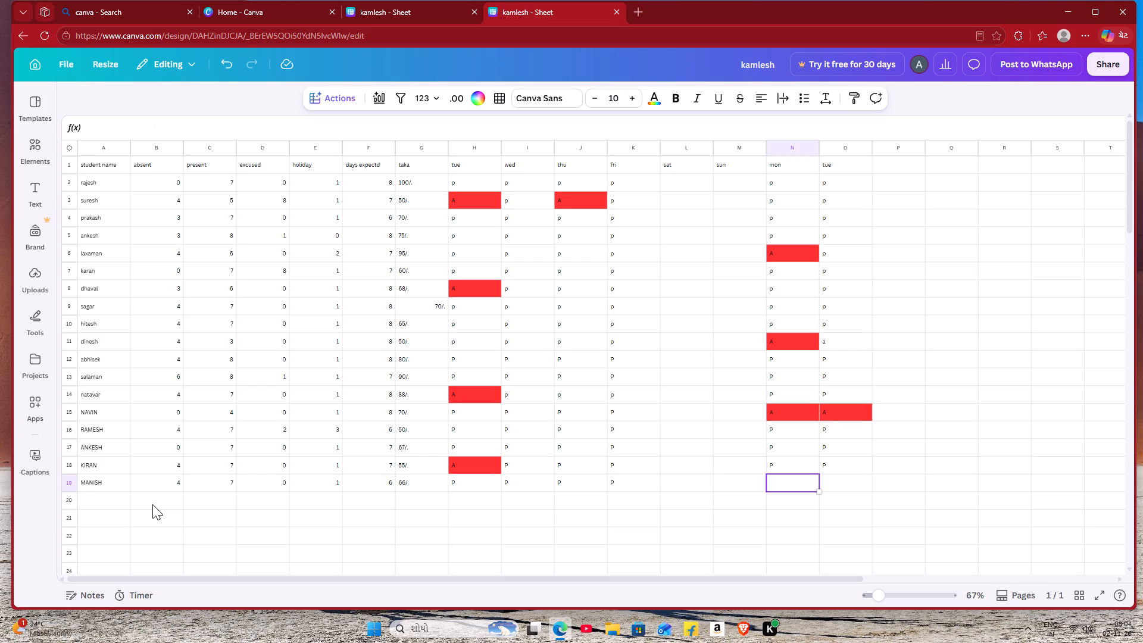
{"action": "key", "text": "p"}
{"action": "key", "text": "Right"}
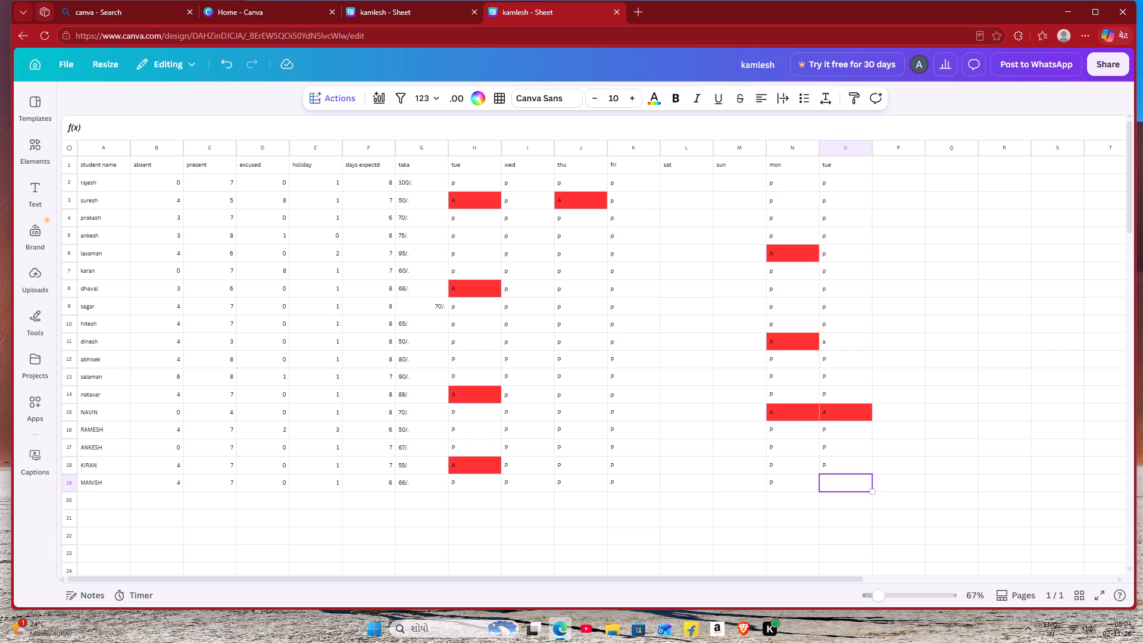
{"action": "key", "text": "p"}
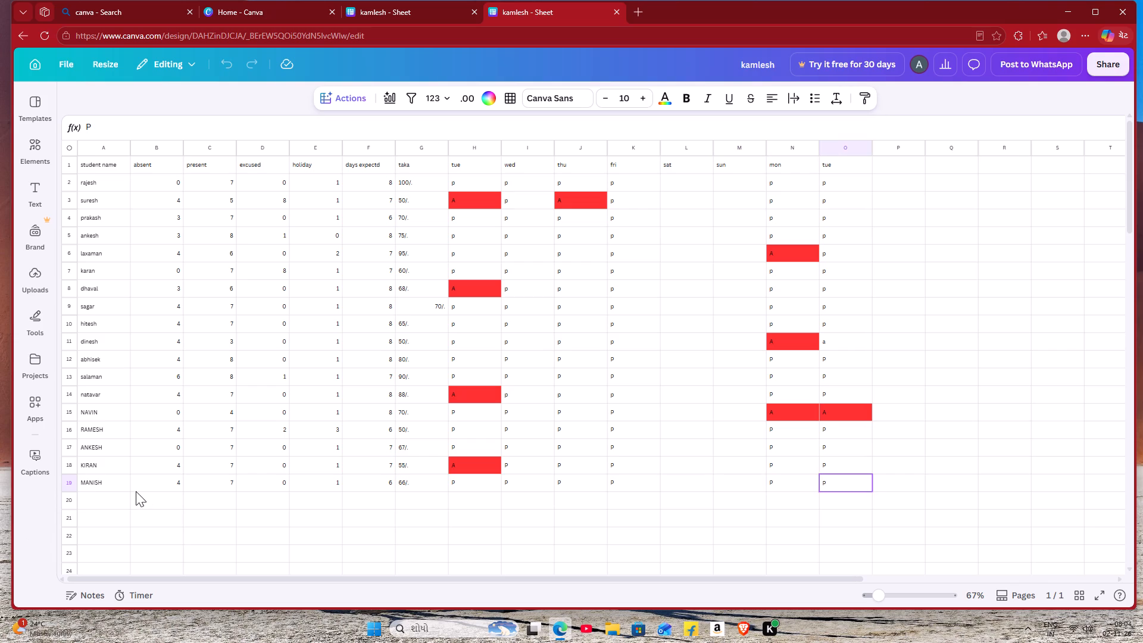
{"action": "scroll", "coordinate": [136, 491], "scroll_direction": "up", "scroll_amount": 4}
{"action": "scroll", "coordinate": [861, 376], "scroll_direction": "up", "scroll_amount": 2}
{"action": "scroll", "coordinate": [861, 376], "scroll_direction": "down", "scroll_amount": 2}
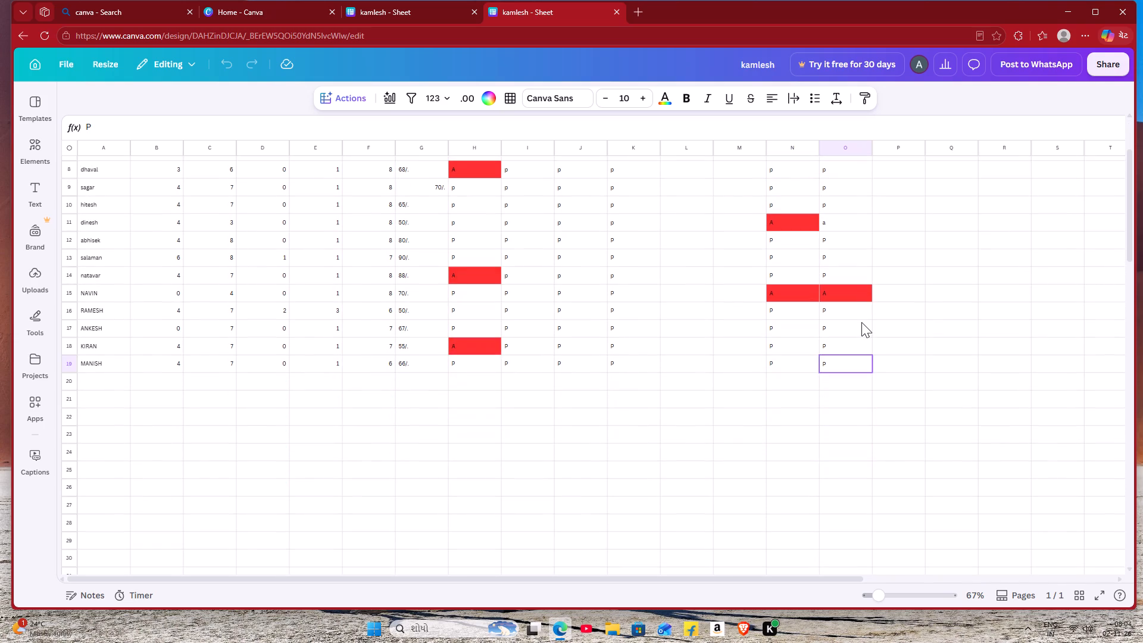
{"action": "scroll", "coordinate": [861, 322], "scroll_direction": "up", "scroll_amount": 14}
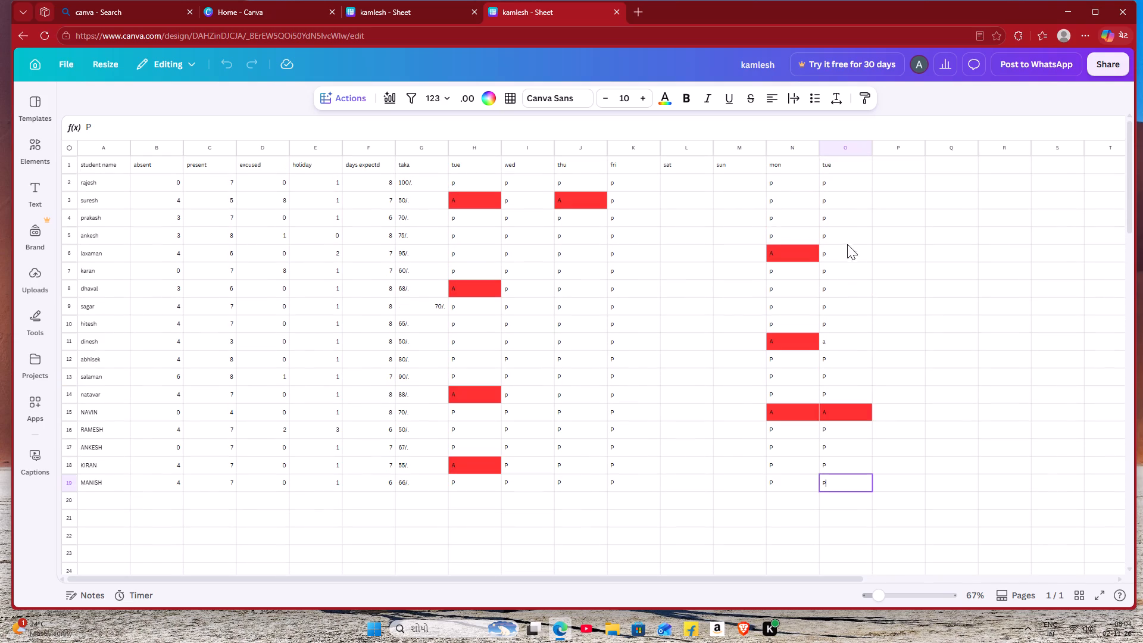
Select the empty header cell after the last tue column and minimize the open windows to the desktop.
{"action": "left_click", "coordinate": [882, 162]}
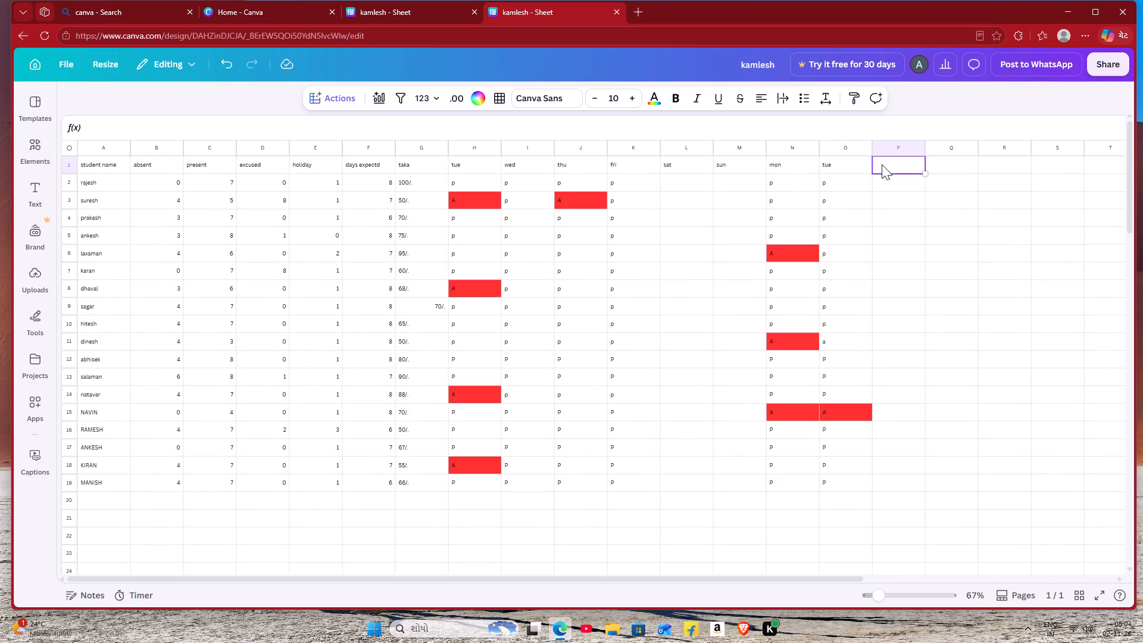
{"action": "key", "text": "m"}
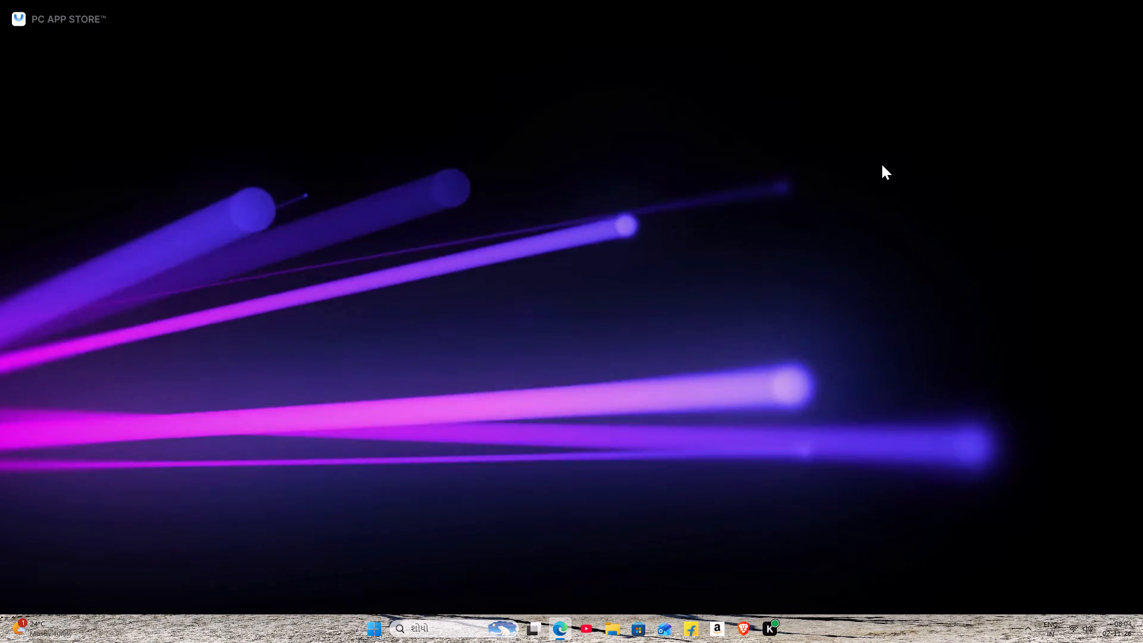
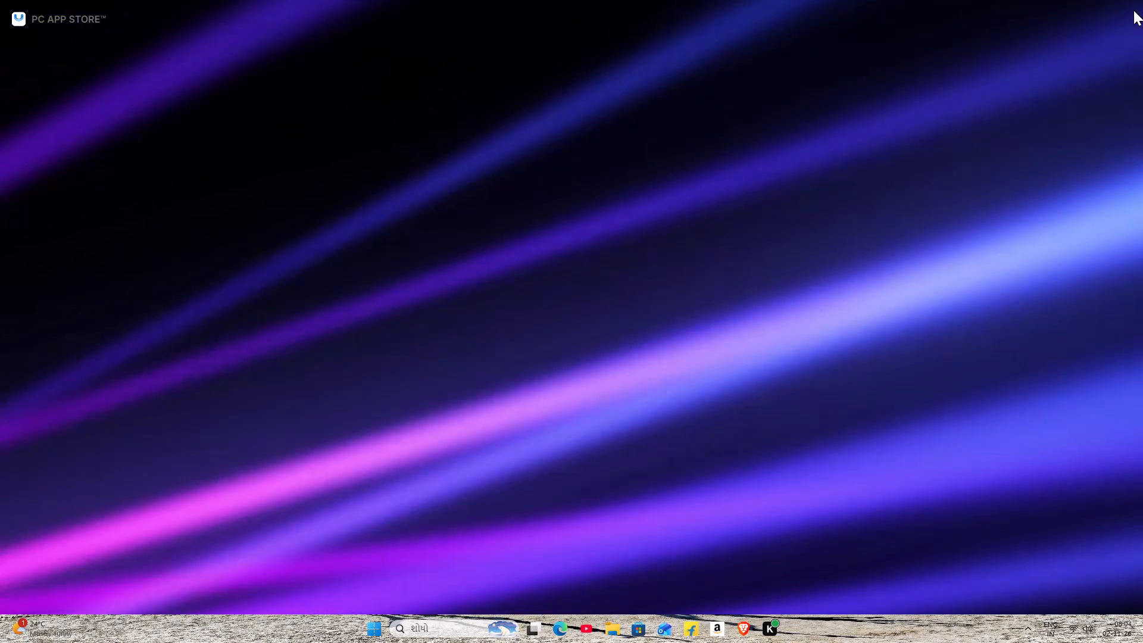
Close the PC App Store window and return to the kamlesh attendance sheet in the browser.
{"action": "left_click", "coordinate": [1129, 5]}
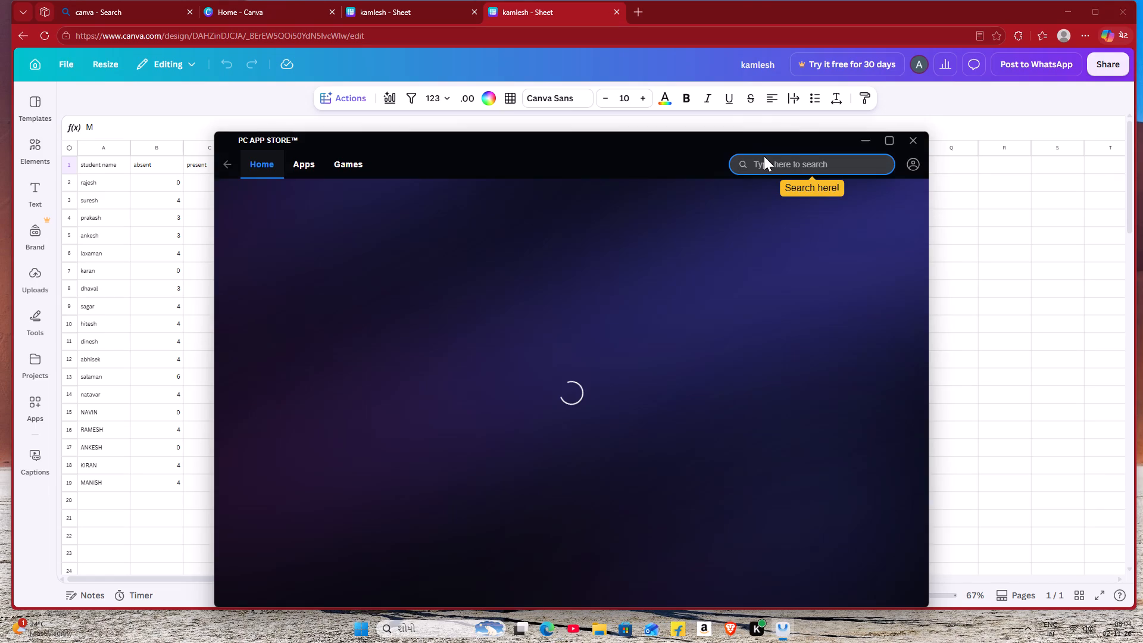
{"action": "left_click", "coordinate": [911, 138]}
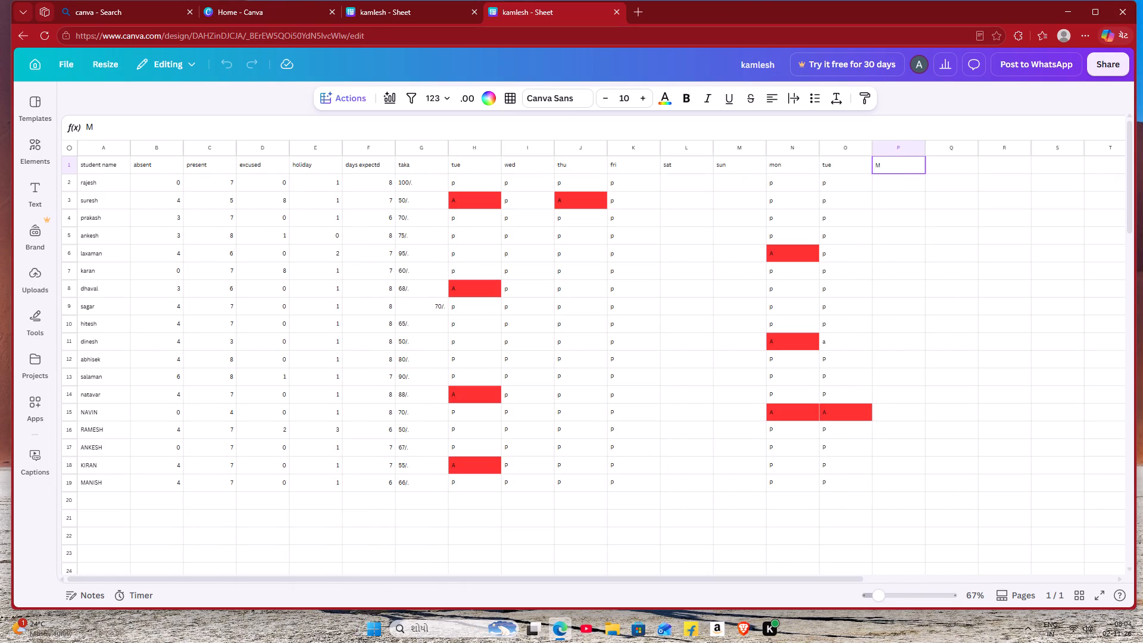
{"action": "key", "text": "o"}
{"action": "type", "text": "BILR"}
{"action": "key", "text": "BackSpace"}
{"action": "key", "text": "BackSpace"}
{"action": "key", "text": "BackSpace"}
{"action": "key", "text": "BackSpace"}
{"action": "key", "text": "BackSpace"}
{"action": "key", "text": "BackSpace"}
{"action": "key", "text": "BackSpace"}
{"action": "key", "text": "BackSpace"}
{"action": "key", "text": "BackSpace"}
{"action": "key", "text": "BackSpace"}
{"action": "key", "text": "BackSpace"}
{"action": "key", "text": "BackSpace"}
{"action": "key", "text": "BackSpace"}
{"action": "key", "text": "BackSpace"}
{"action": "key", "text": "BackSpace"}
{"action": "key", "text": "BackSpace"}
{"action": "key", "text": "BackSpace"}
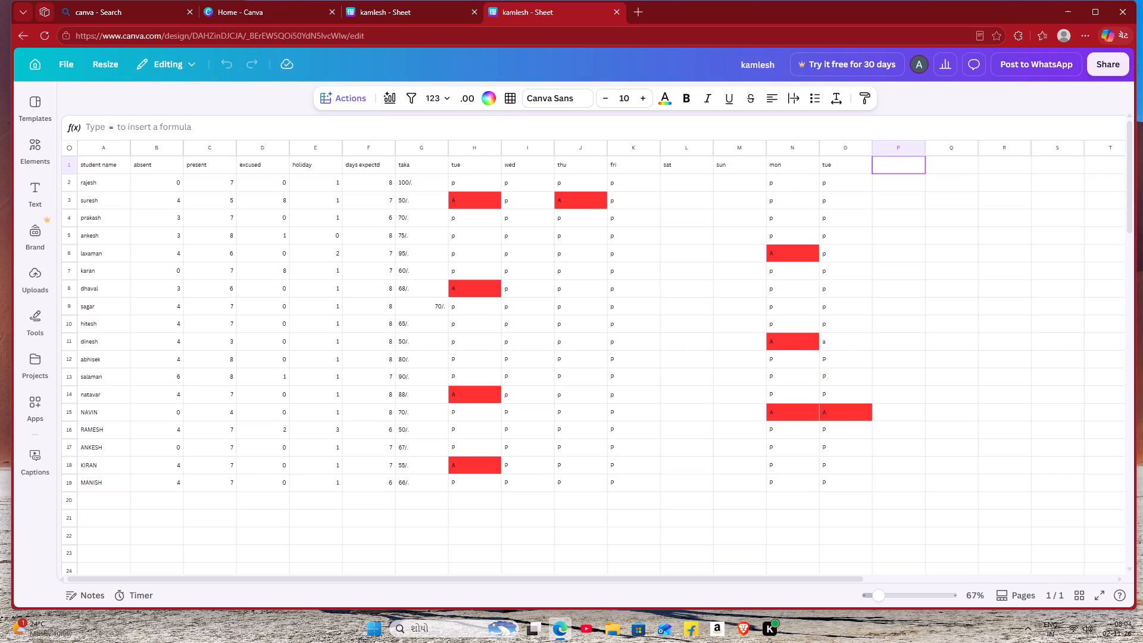
Enter NO as the header of the empty column after the last tue column.
{"action": "type", "text": "NO"}
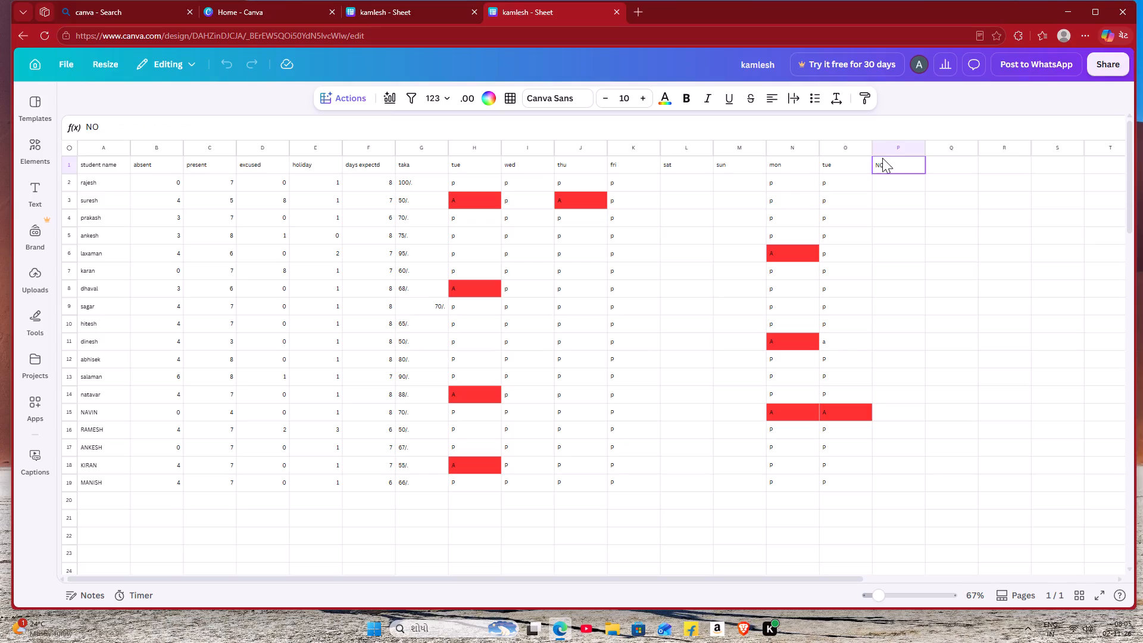
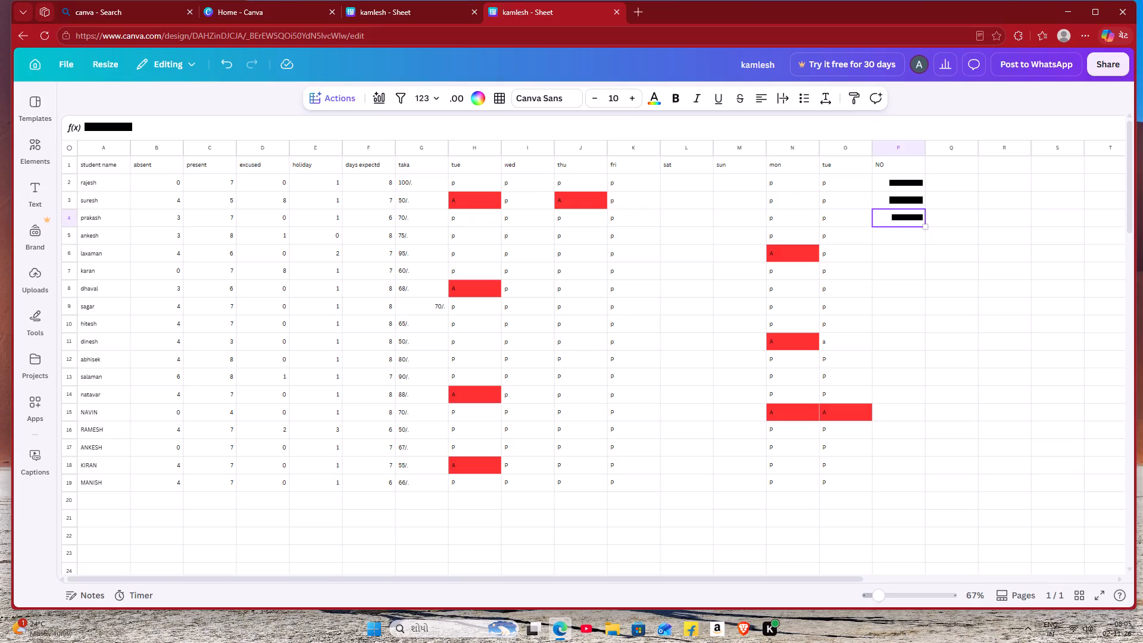
Clear prakash's entry in the NO column and enter his number again in that cell.
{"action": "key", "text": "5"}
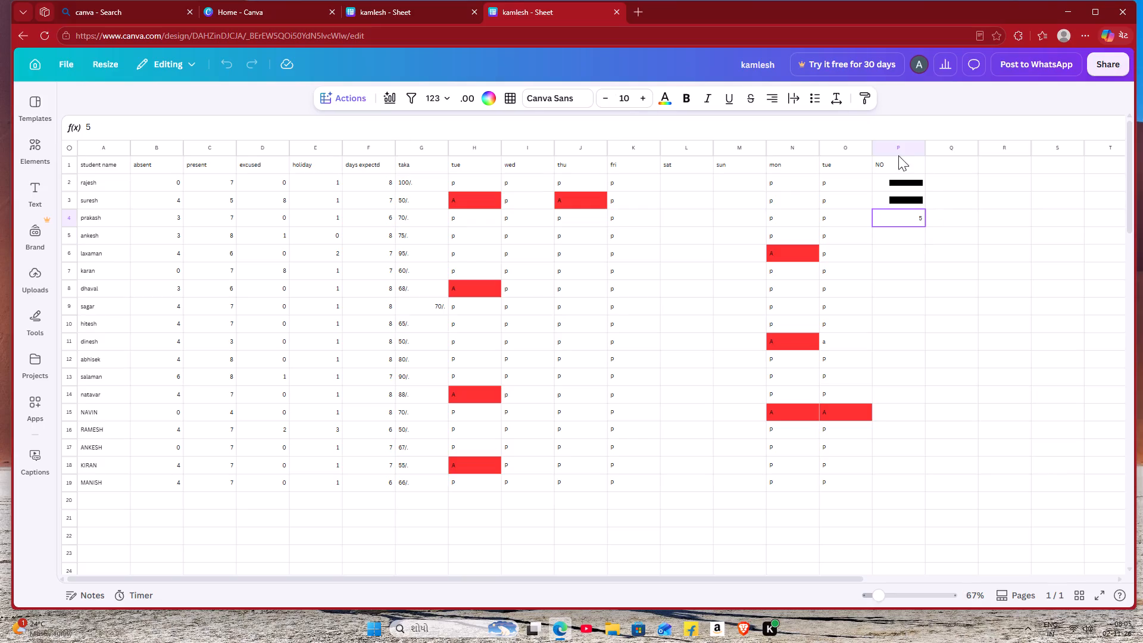
{"action": "double_click", "coordinate": [904, 203]}
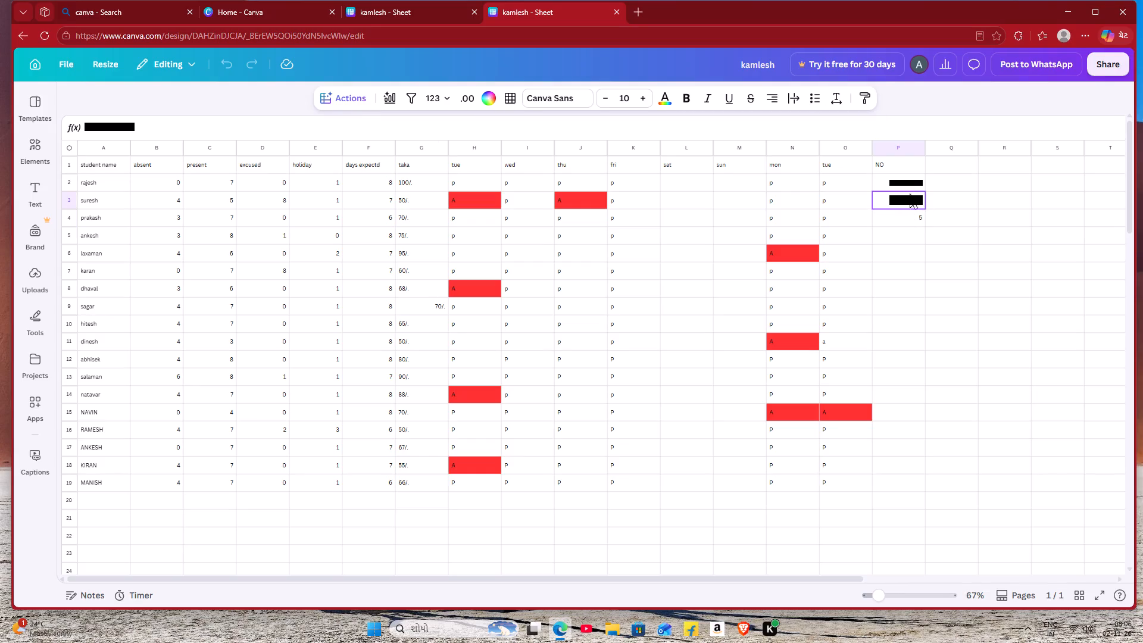
{"action": "left_click", "coordinate": [919, 221]}
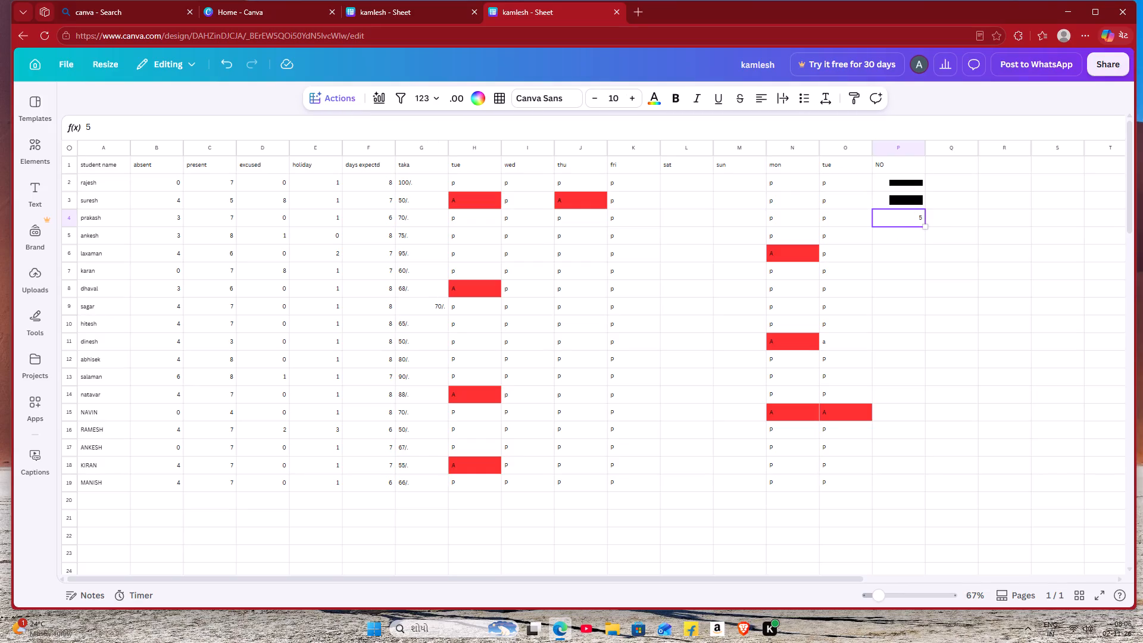
{"action": "key", "text": "BackSpace"}
{"action": "key", "text": "BackSpace"}
{"action": "key", "text": "BackSpace"}
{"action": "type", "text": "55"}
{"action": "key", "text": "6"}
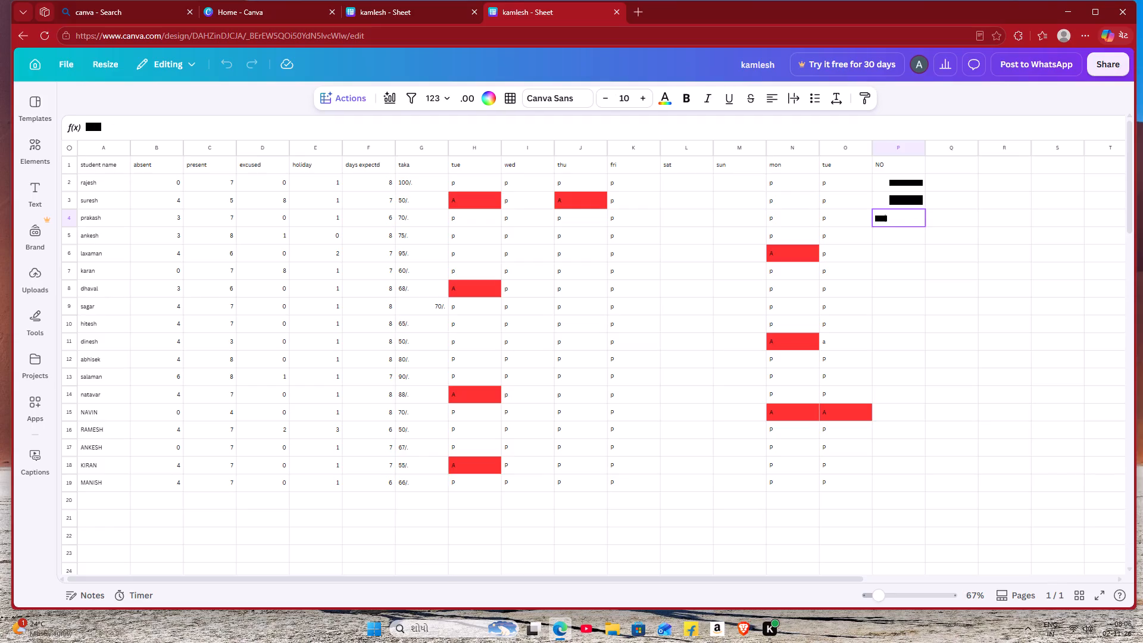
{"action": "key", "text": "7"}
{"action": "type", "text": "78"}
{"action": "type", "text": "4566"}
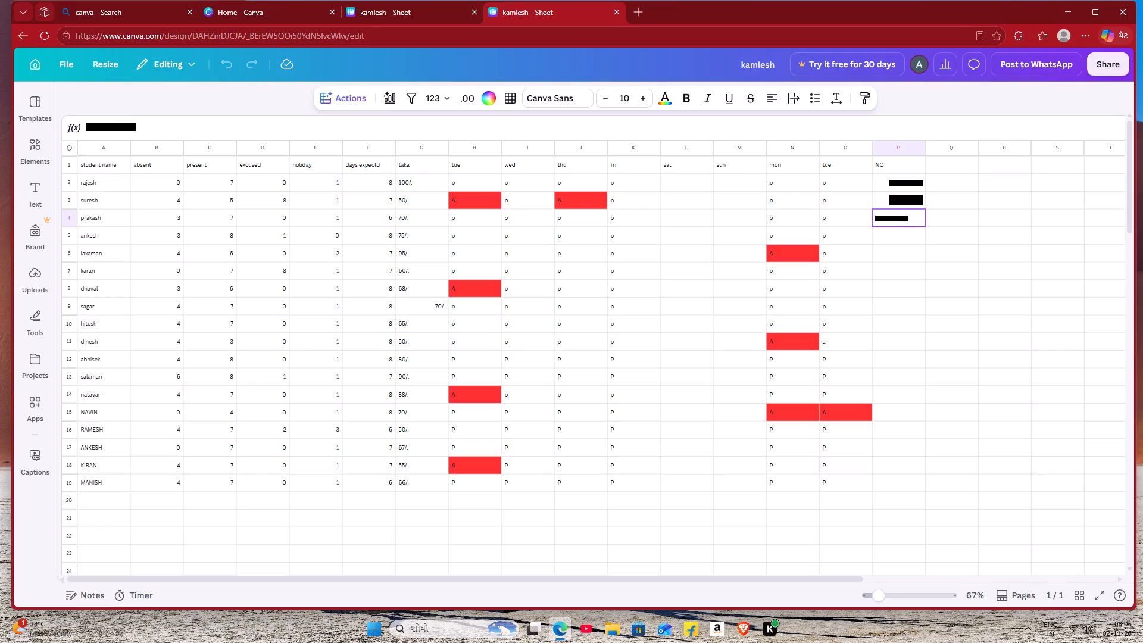
{"action": "double_click", "coordinate": [907, 233]}
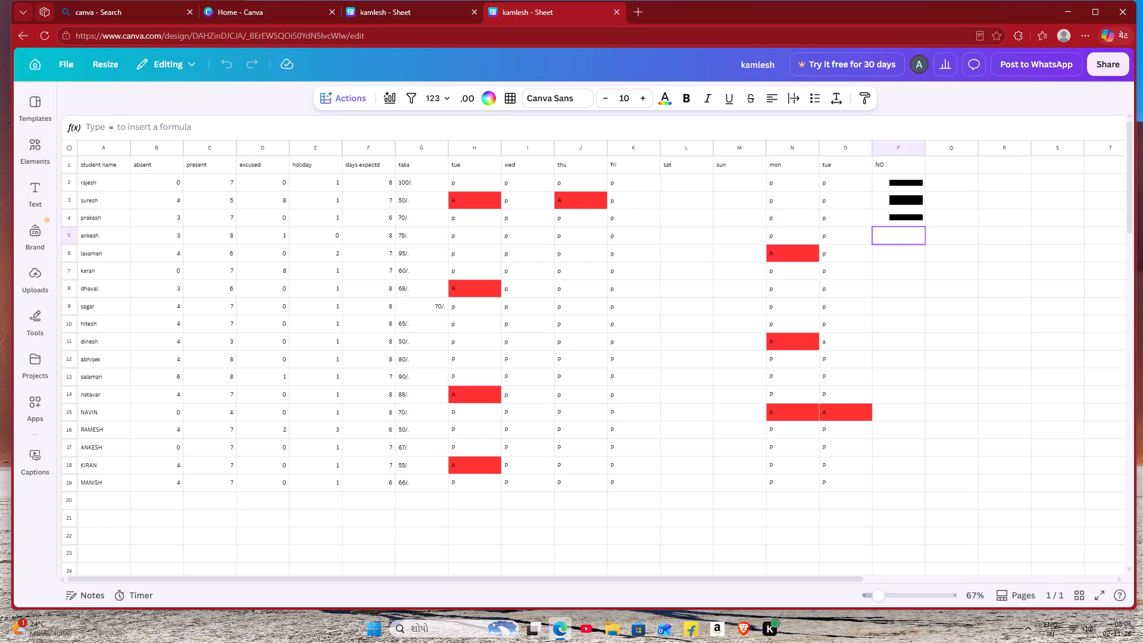
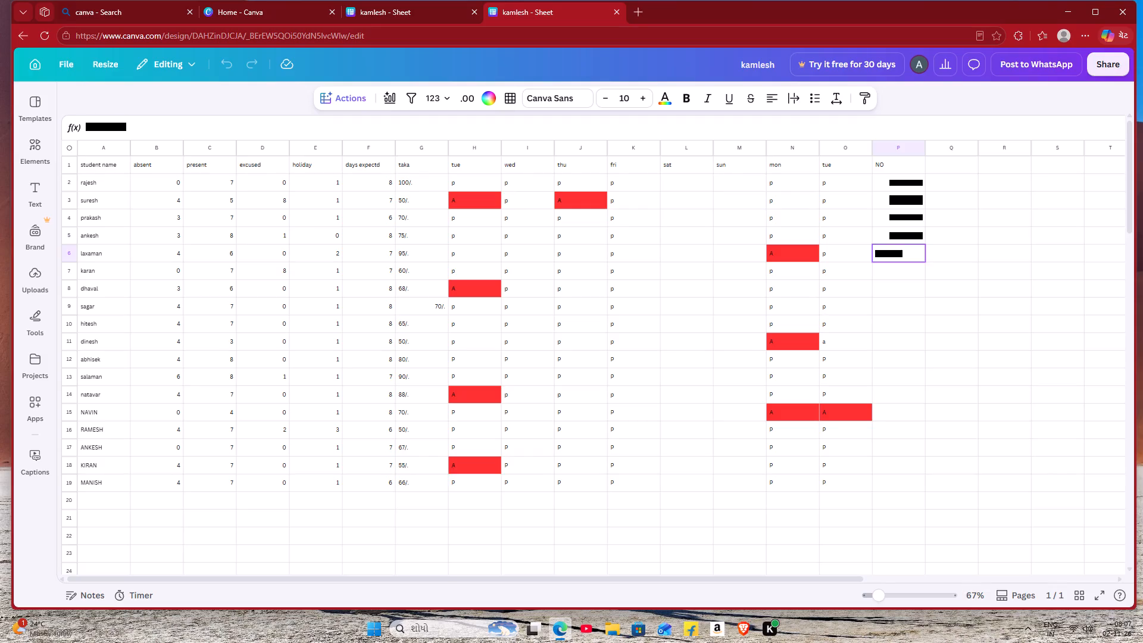
Complete laxaman's number in the NO column.
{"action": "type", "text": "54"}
{"action": "double_click", "coordinate": [893, 268]}
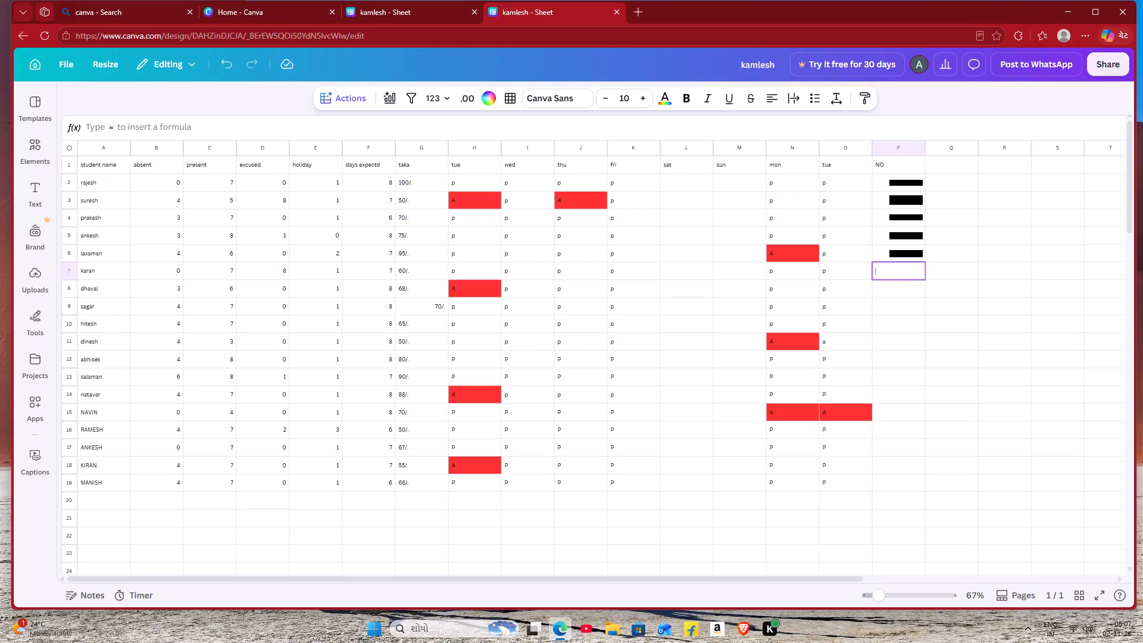
{"action": "double_click", "coordinate": [892, 285]}
{"action": "left_click", "coordinate": [894, 268]}
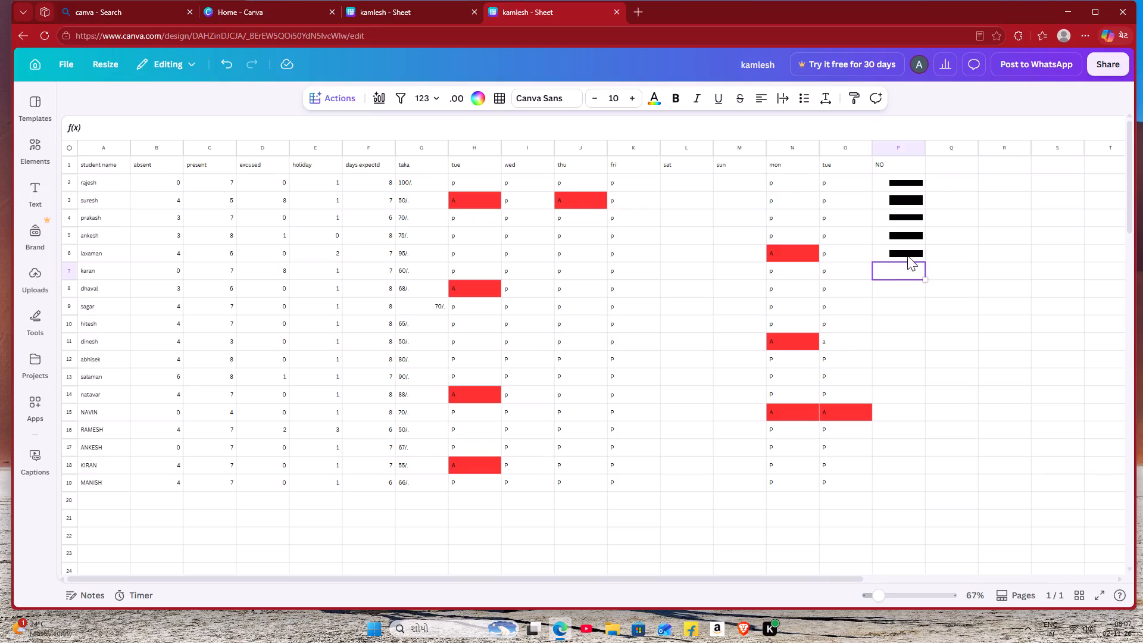
Add the header ID NO in the empty column beside NO.
{"action": "left_click", "coordinate": [935, 161]}
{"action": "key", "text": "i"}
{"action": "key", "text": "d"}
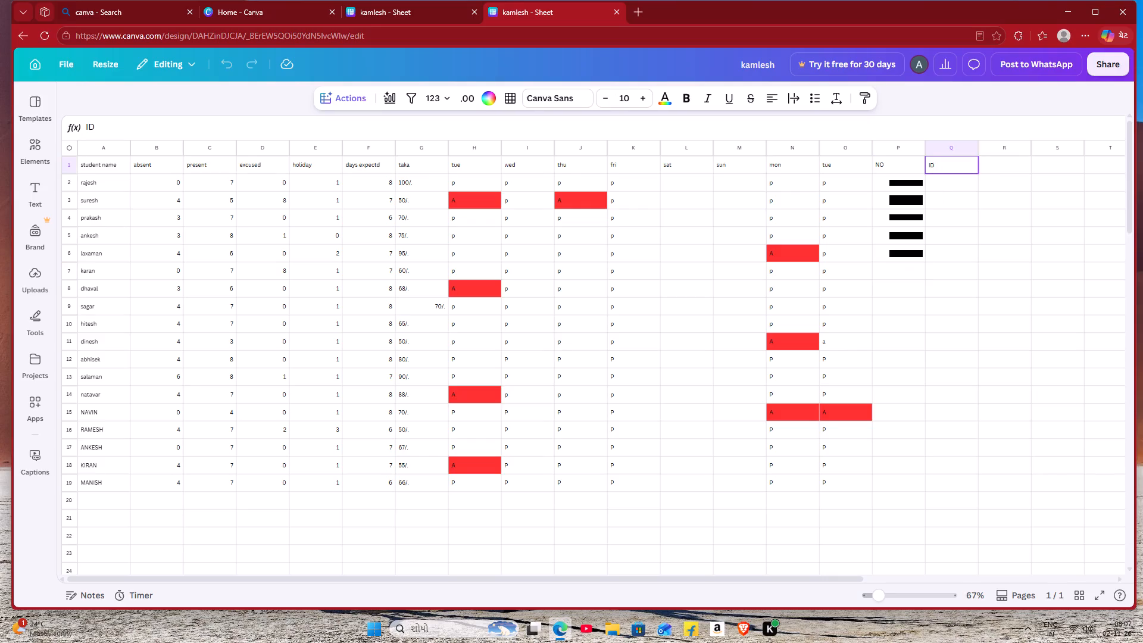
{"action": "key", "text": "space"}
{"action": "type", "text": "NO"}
Enter rajesh's student ID, starting with ST, in the ID NO column.
{"action": "double_click", "coordinate": [934, 182]}
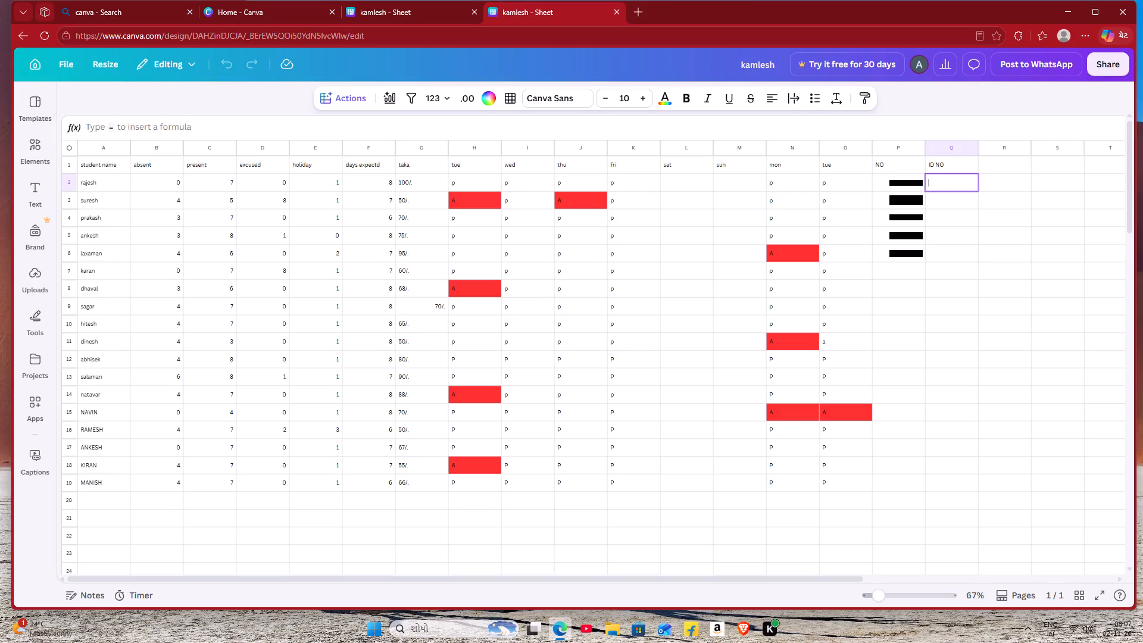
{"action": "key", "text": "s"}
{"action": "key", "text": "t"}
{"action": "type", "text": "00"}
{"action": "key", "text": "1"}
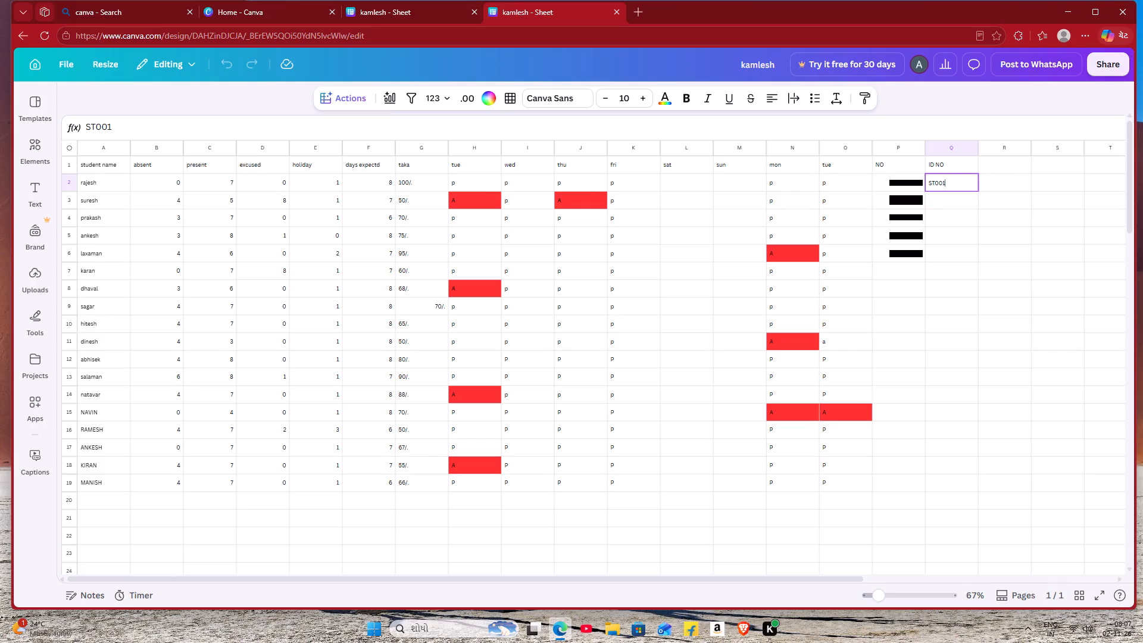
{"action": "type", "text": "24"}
Enter suresh's ST-prefixed student ID in the ID NO column.
{"action": "left_click", "coordinate": [961, 204]}
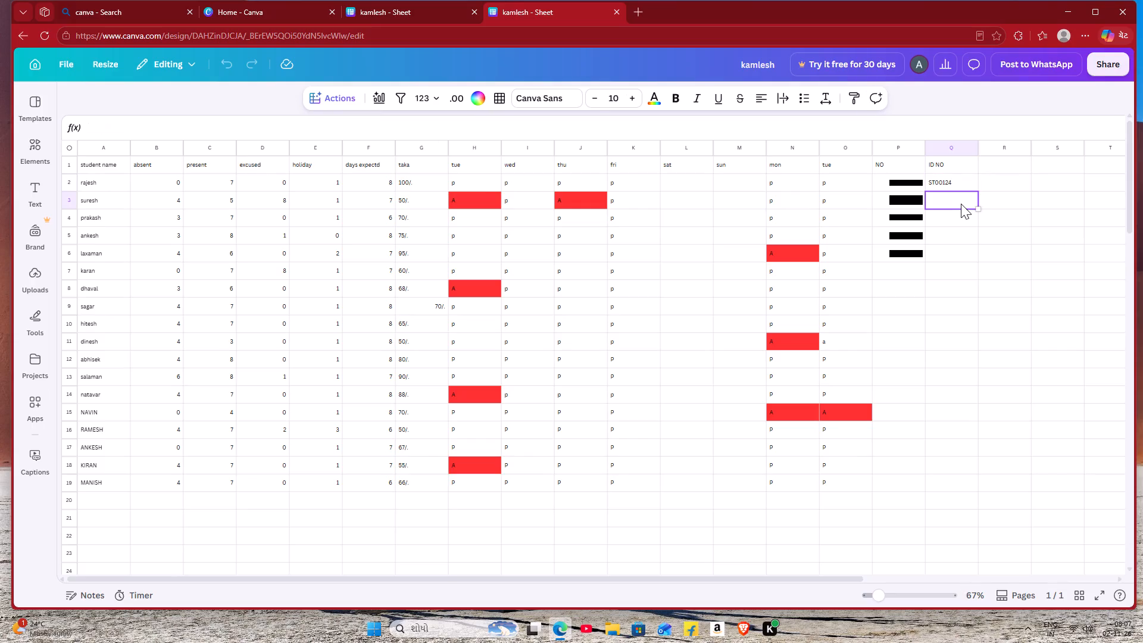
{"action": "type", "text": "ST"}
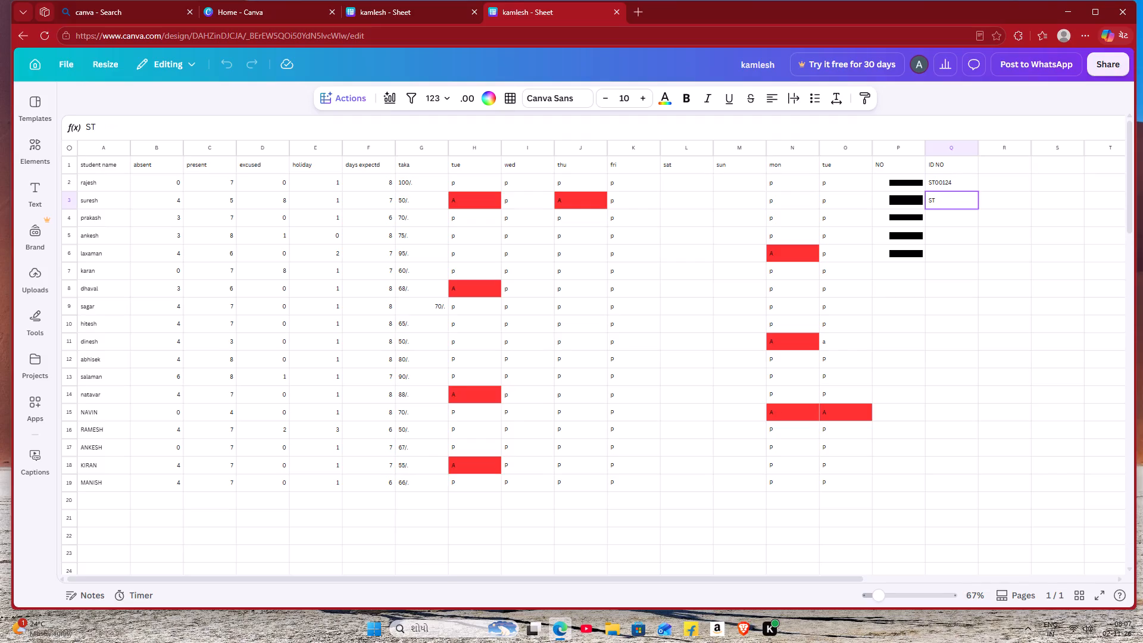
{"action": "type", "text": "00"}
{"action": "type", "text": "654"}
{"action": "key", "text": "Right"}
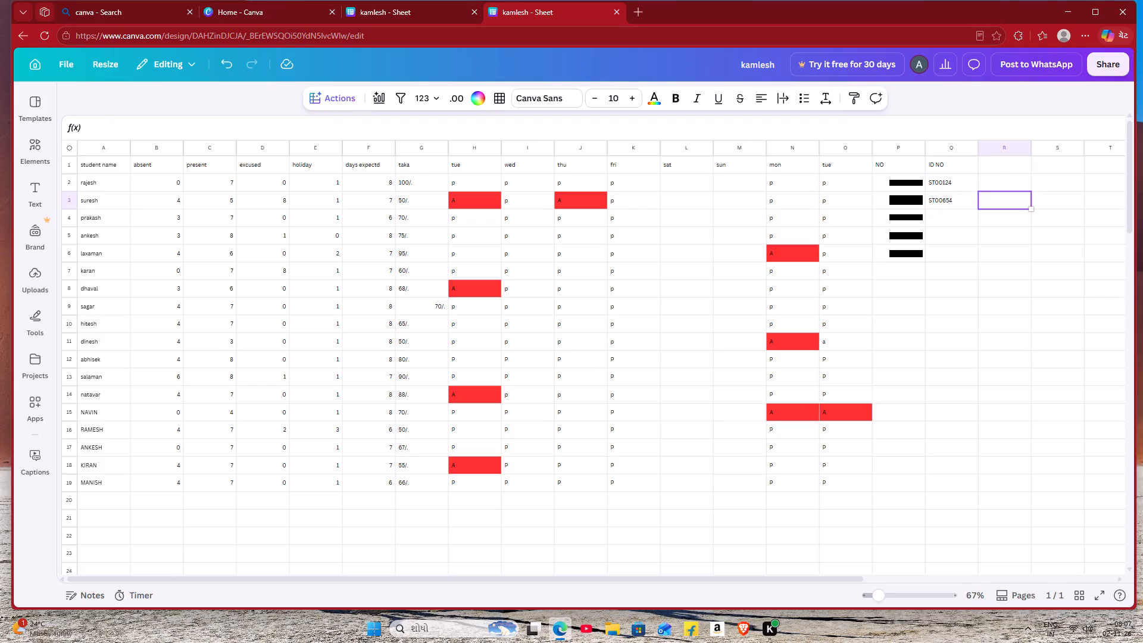
Enter prakash's ST-prefixed student ID in the ID NO column.
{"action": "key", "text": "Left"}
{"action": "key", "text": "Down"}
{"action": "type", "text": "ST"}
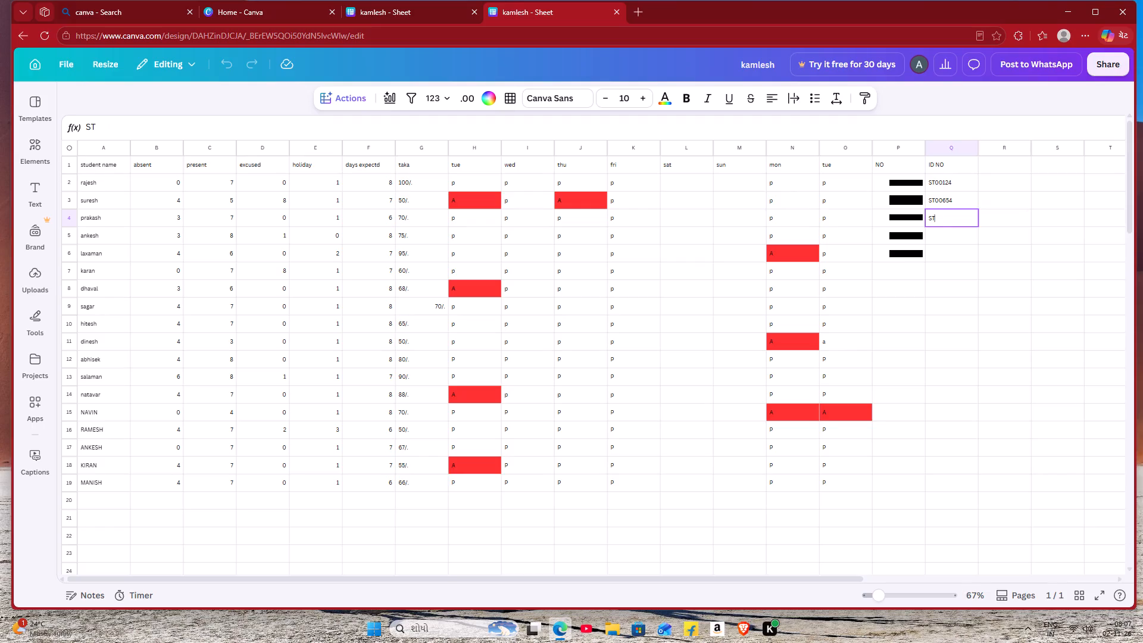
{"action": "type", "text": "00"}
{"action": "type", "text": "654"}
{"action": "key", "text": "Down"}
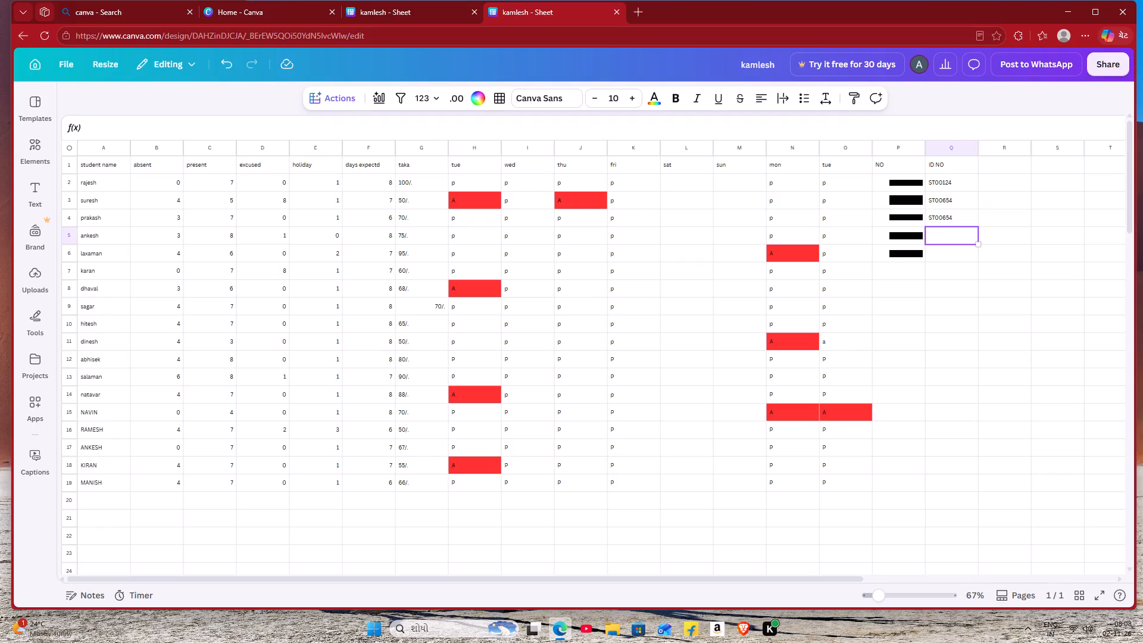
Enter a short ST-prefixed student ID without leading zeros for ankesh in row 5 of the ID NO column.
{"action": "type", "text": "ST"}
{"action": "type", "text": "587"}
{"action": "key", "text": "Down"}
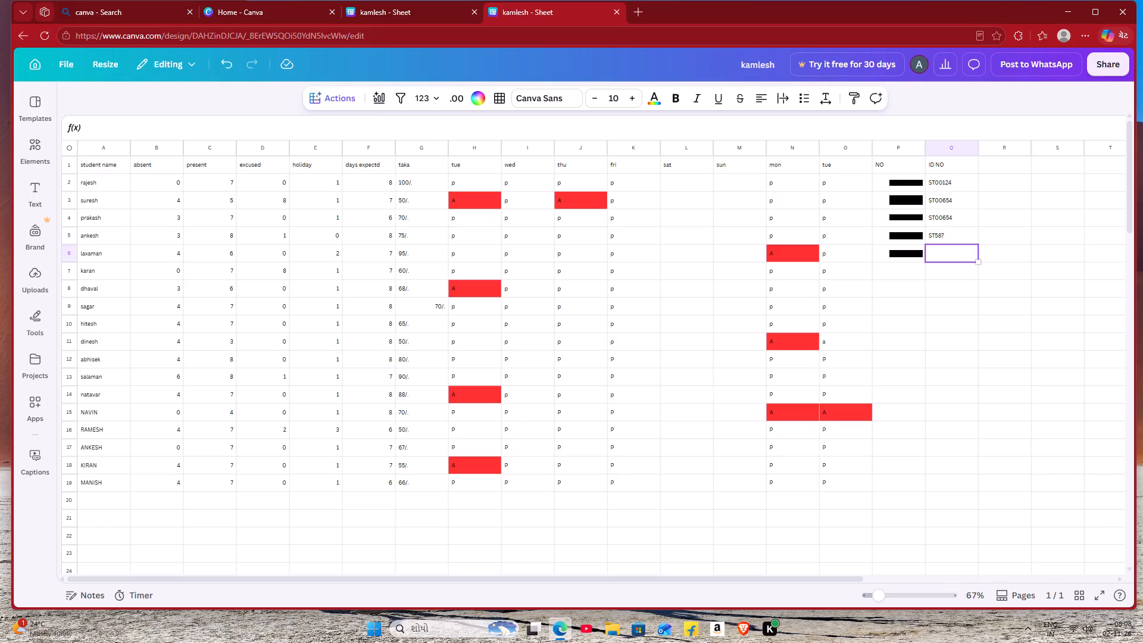
Replace ankesh's ID NO entry with a zero-padded ST student ID and trim its last digit to match the other IDs' length.
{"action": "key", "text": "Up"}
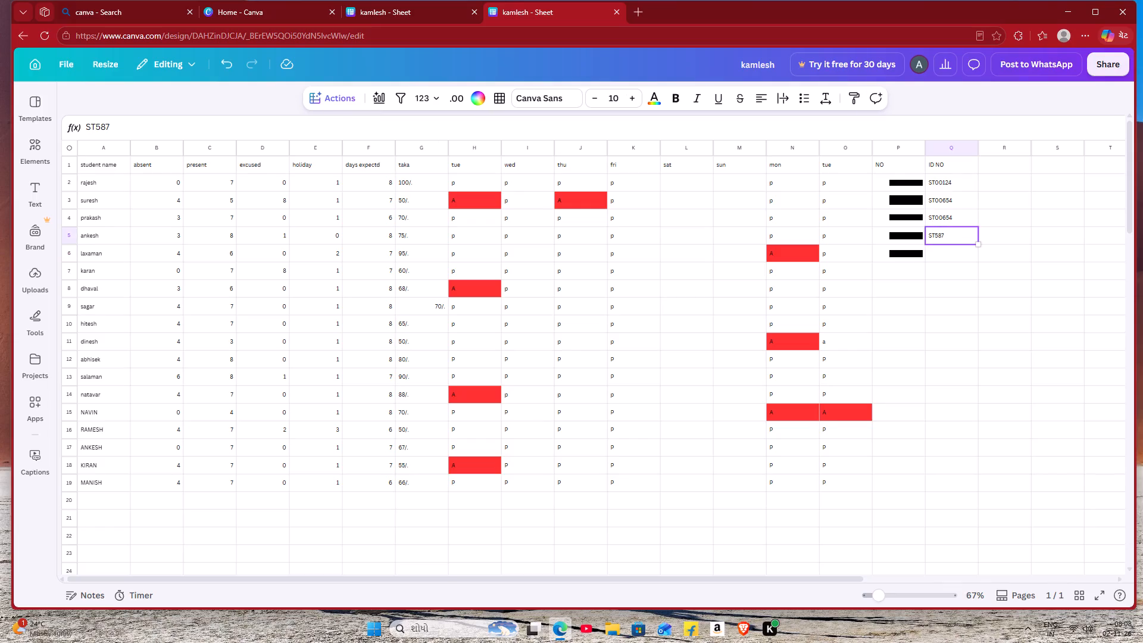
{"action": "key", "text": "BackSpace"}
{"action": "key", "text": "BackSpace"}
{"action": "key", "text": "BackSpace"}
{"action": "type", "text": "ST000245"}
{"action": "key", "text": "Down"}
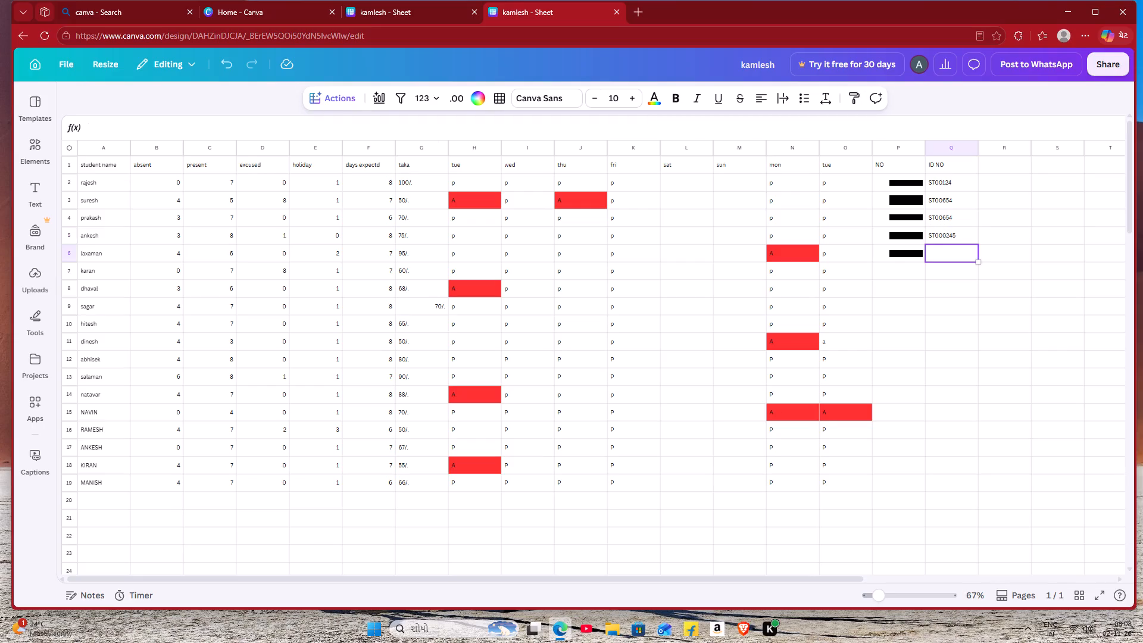
{"action": "double_click", "coordinate": [938, 236]}
{"action": "key", "text": "BackSpace"}
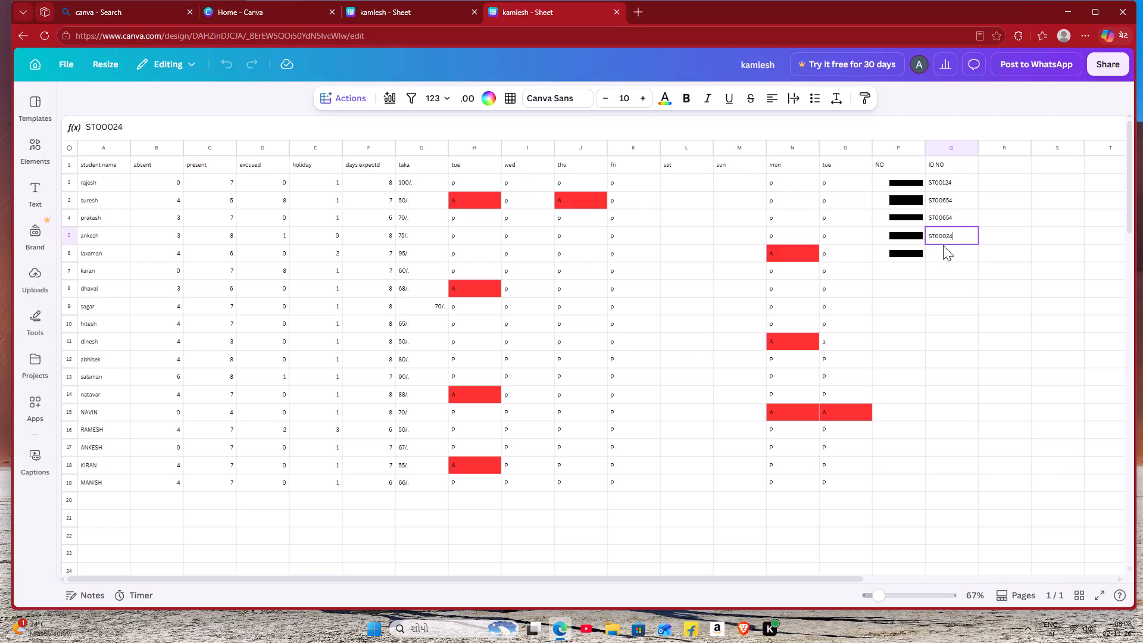
Begin laxaman's entry in the ID NO column with the prefix ST.
{"action": "left_click", "coordinate": [947, 251]}
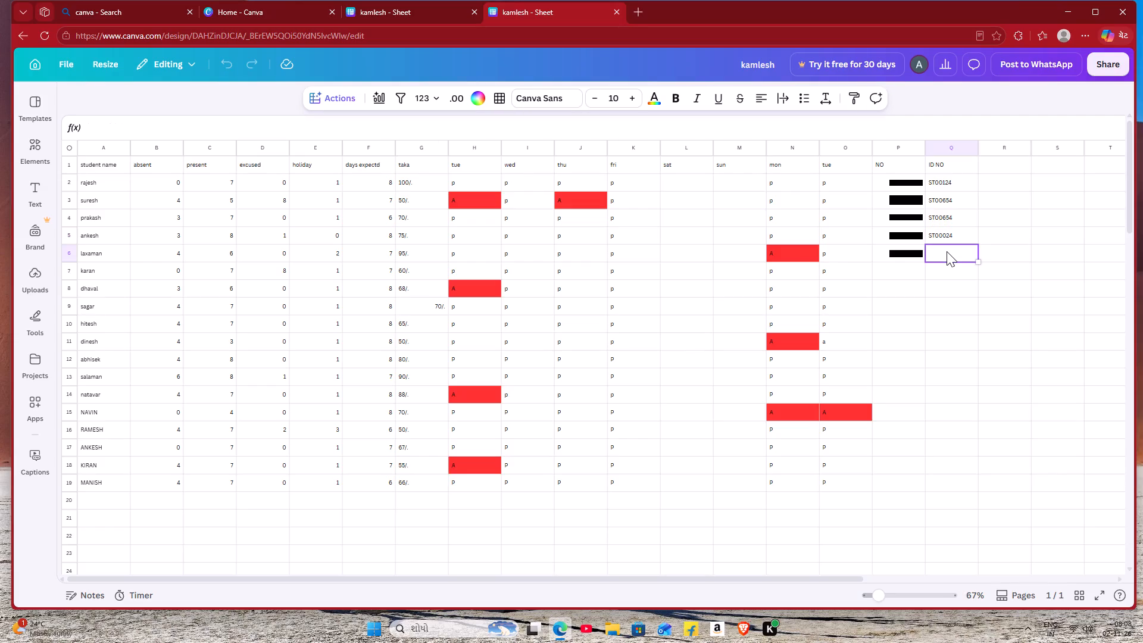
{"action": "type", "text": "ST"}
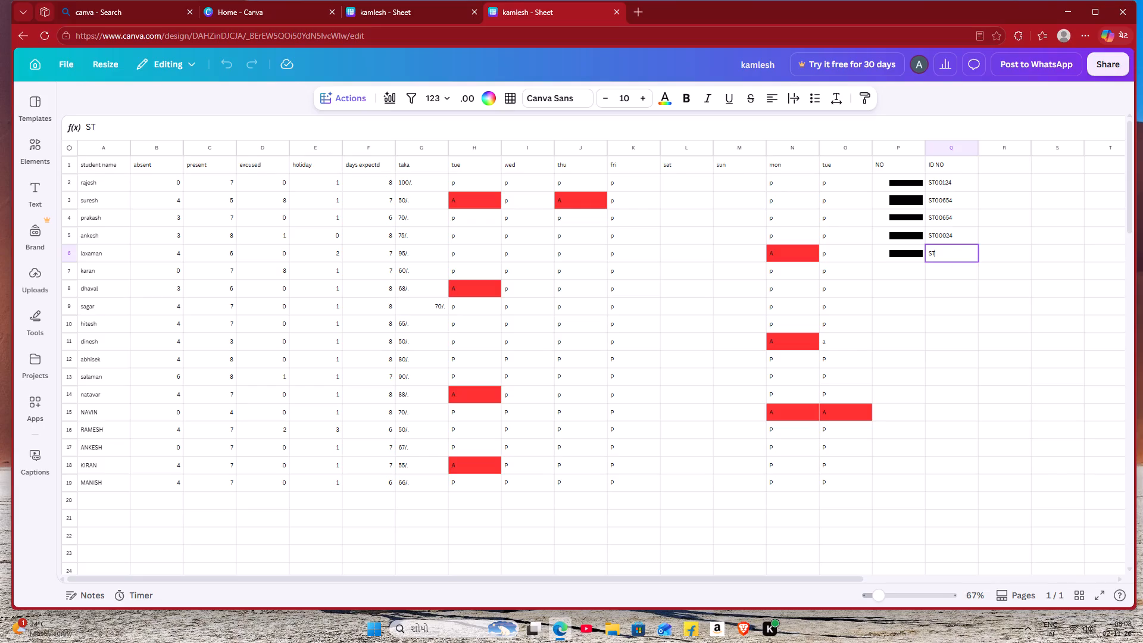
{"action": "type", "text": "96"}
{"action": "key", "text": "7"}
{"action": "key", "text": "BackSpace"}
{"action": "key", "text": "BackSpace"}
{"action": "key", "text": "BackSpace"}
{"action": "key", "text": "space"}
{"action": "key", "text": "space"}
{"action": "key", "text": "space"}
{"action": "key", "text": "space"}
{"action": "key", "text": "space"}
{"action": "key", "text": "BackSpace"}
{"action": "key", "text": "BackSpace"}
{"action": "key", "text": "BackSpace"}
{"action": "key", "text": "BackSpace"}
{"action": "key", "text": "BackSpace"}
Complete laxaman's ID NO entry with the zero-padded digits after the ST prefix.
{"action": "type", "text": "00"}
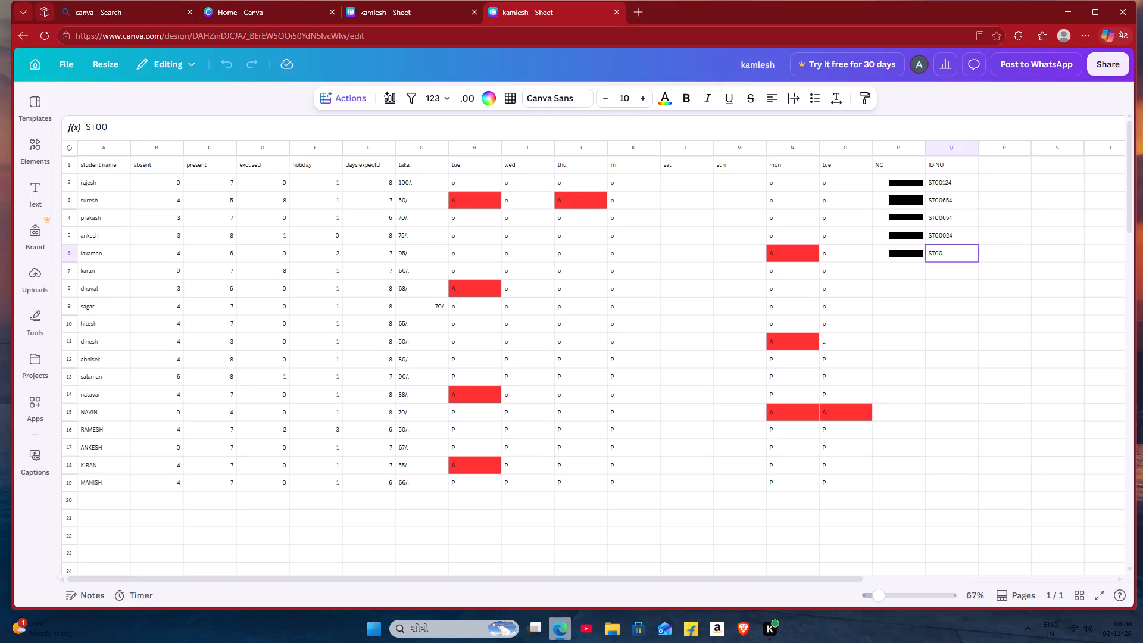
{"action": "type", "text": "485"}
{"action": "left_click", "coordinate": [902, 269]}
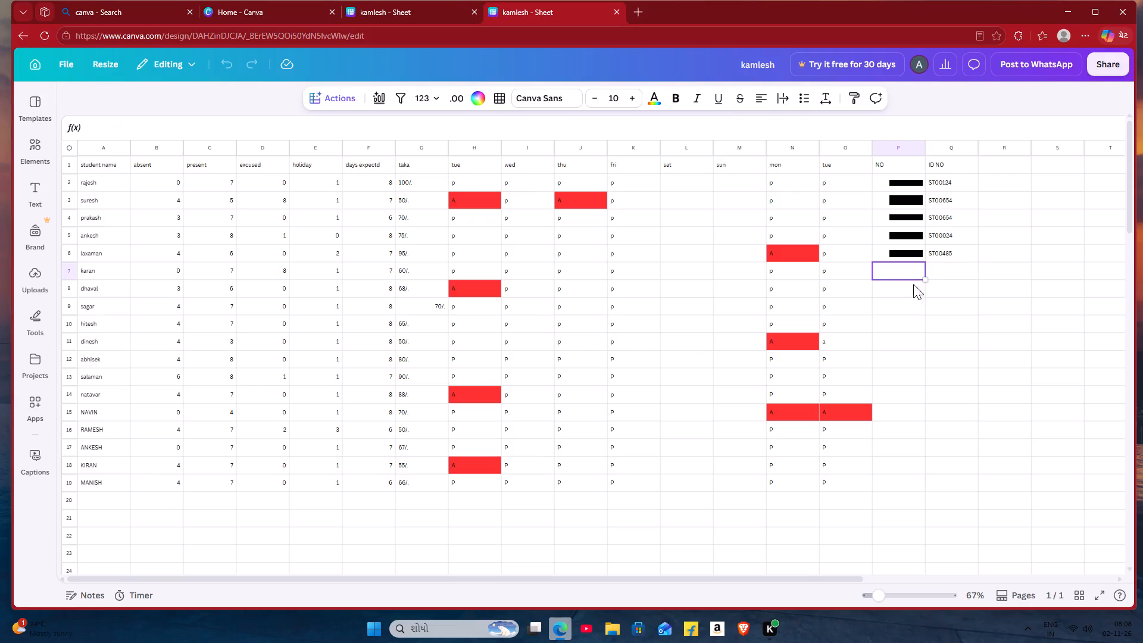
Fill the NO and ID NO cells in rows 2 to 20 with the purple colour #cb6ce6.
{"action": "double_click", "coordinate": [889, 602]}
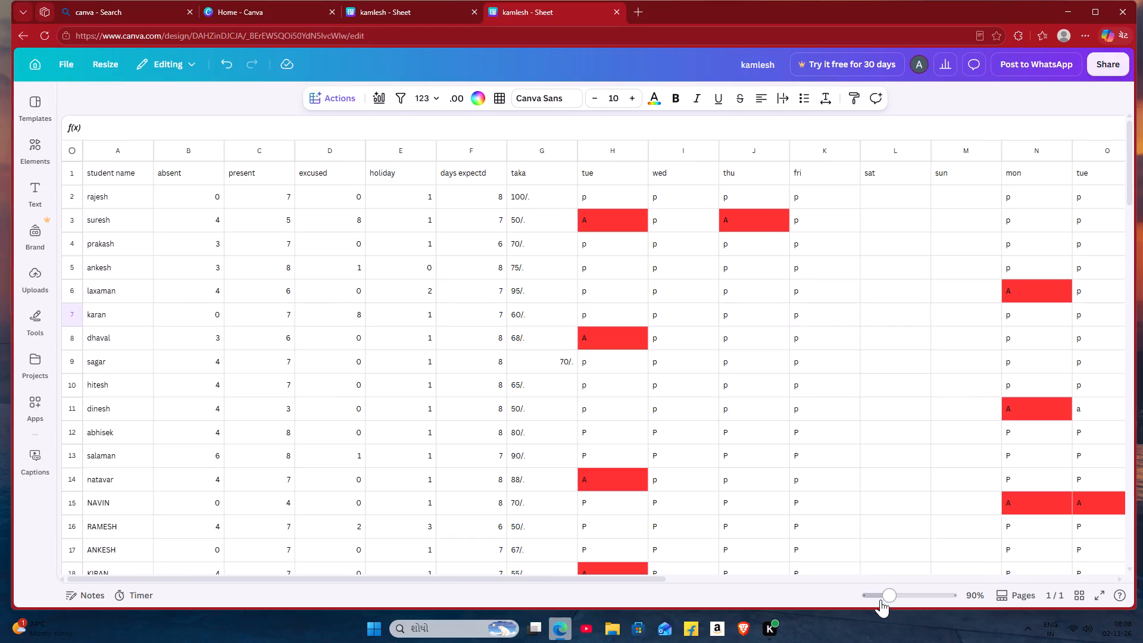
{"action": "double_click", "coordinate": [880, 599]}
{"action": "scroll", "coordinate": [952, 400], "scroll_direction": "up", "scroll_amount": 4}
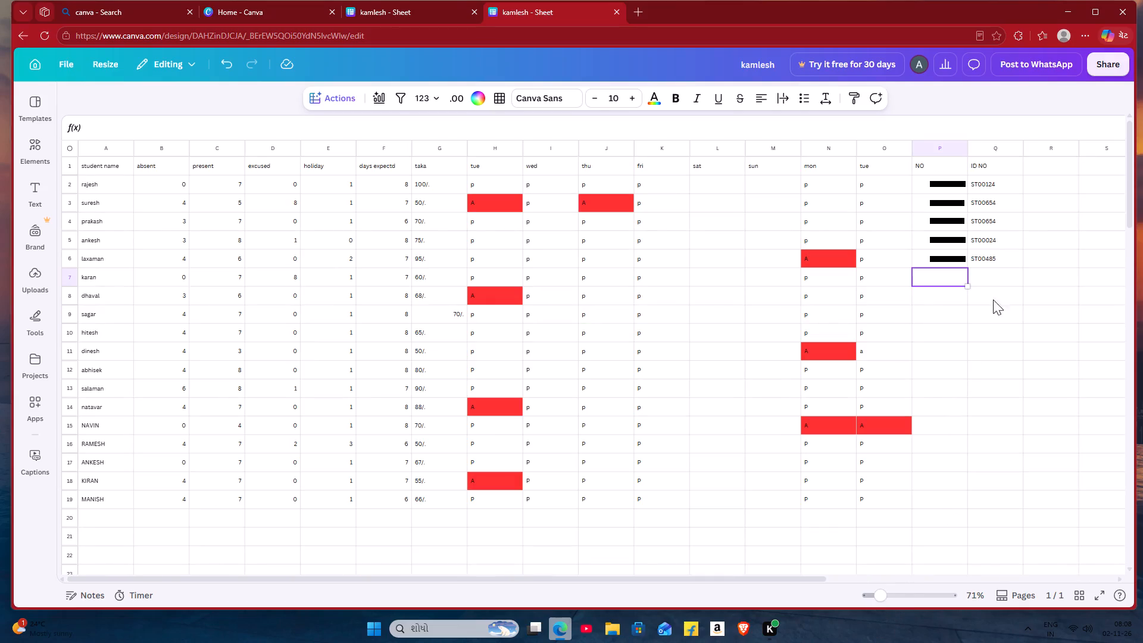
{"action": "left_click", "coordinate": [948, 279]}
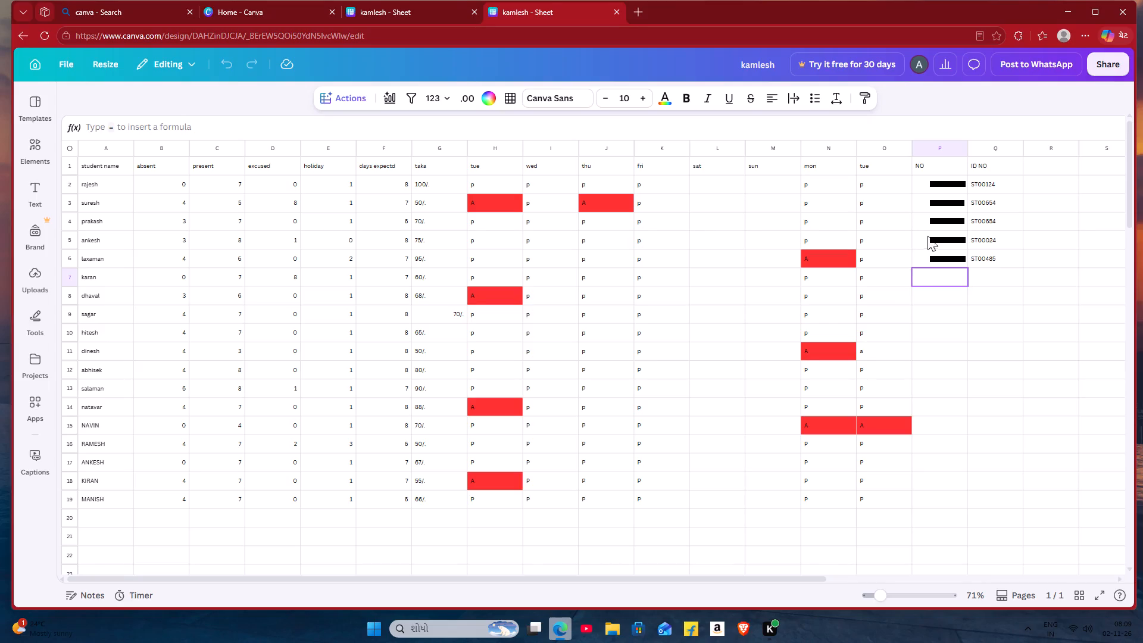
{"action": "left_click_drag", "start_coordinate": [920, 188], "coordinate": [957, 426]}
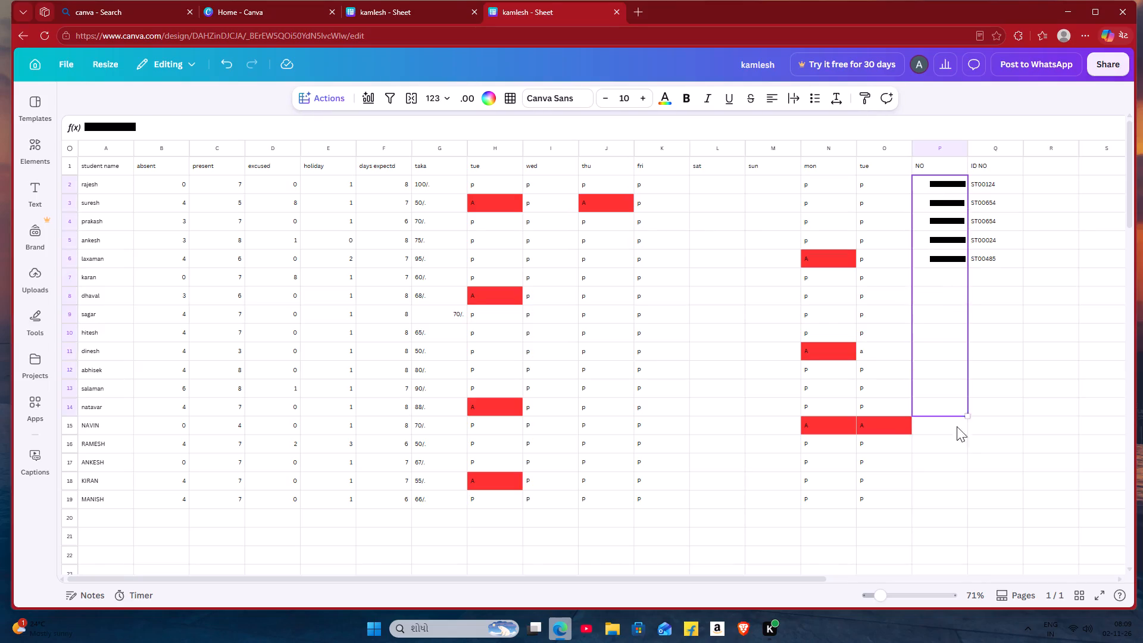
{"action": "left_click_drag", "start_coordinate": [957, 426], "coordinate": [989, 511]}
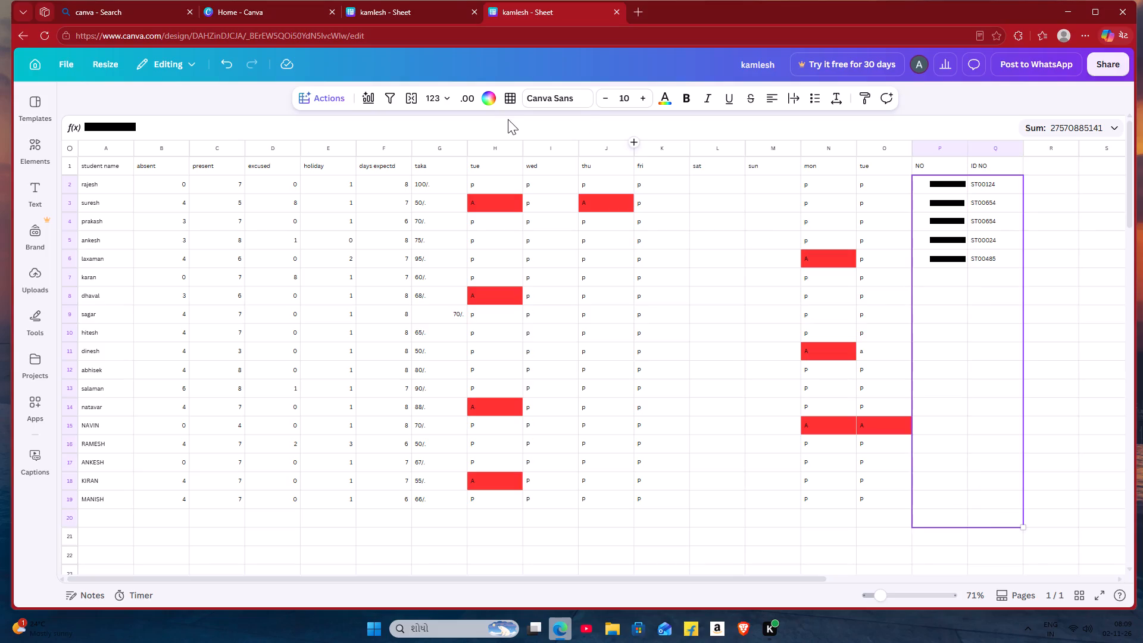
{"action": "left_click", "coordinate": [493, 104]}
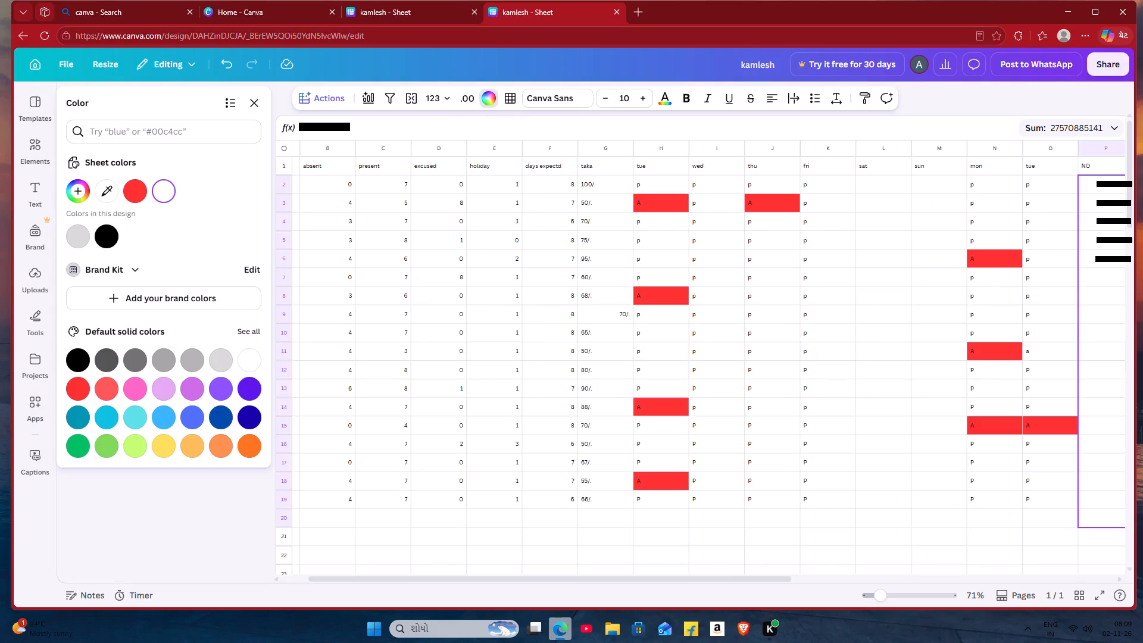
{"action": "double_click", "coordinate": [193, 394]}
{"action": "scroll", "coordinate": [805, 319], "scroll_direction": "up", "scroll_amount": 1}
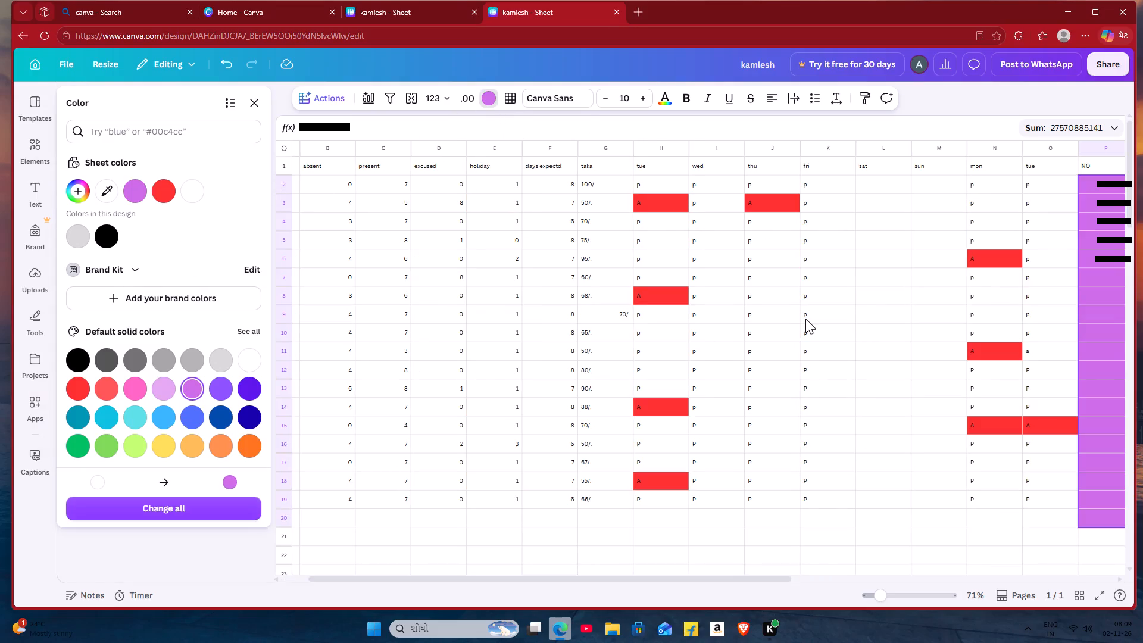
{"action": "scroll", "coordinate": [805, 319], "scroll_direction": "up", "scroll_amount": 1}
{"action": "left_click", "coordinate": [259, 103]}
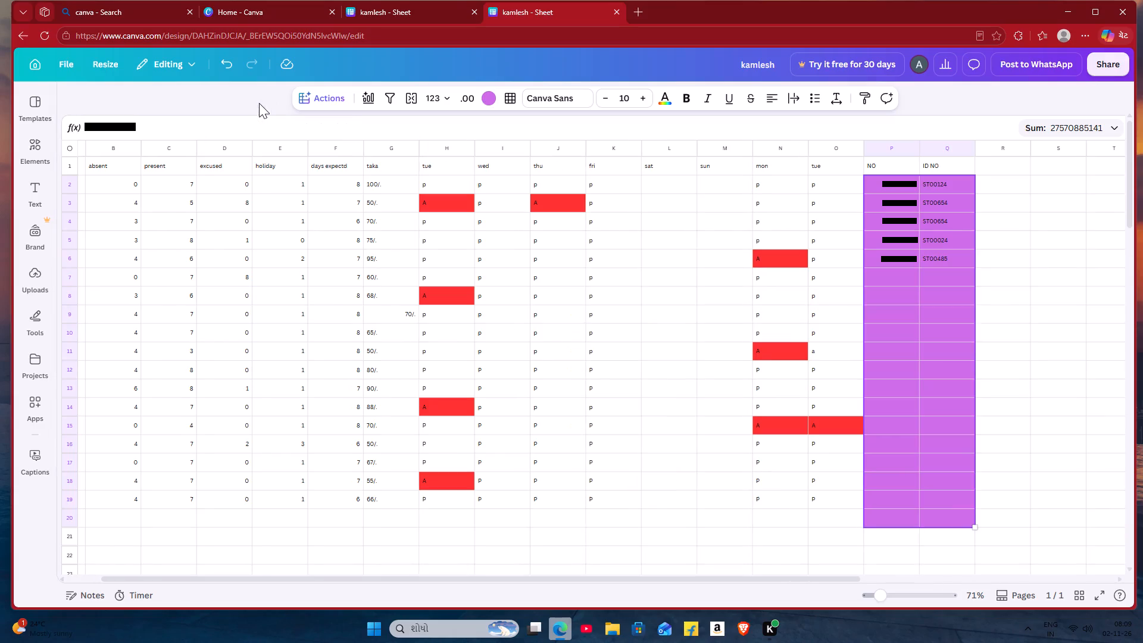
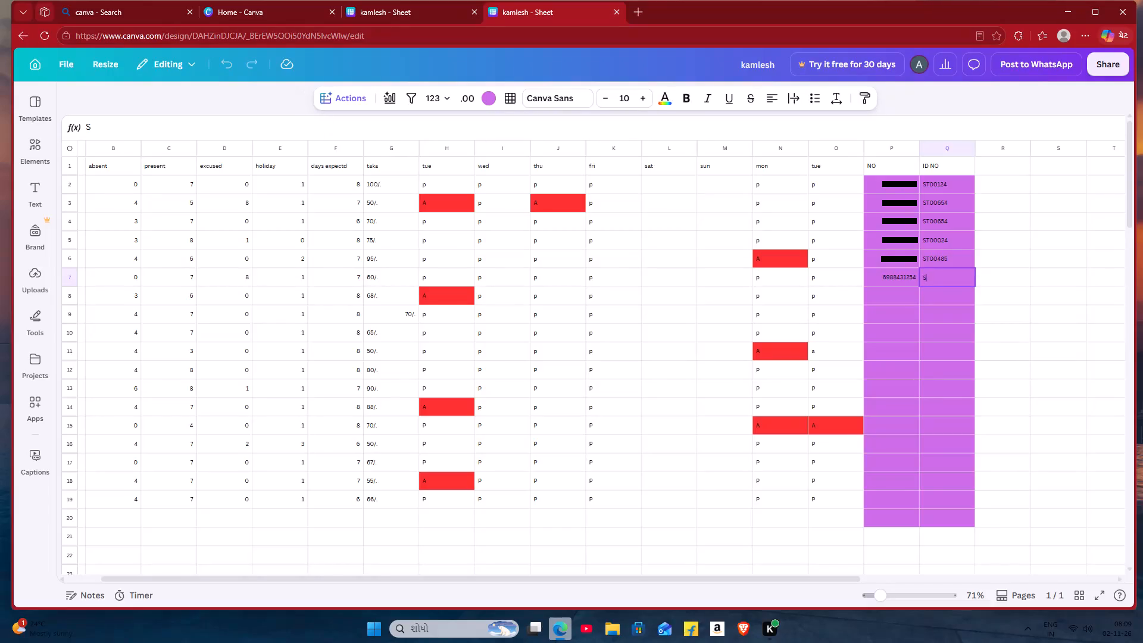
Complete the ID NO entry in row 7 as a zero-padded ST student ID matching the format of the rows above.
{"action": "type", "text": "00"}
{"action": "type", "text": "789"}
Enter the student's ten-digit number in the NO column of row 8.
{"action": "left_click", "coordinate": [888, 296]}
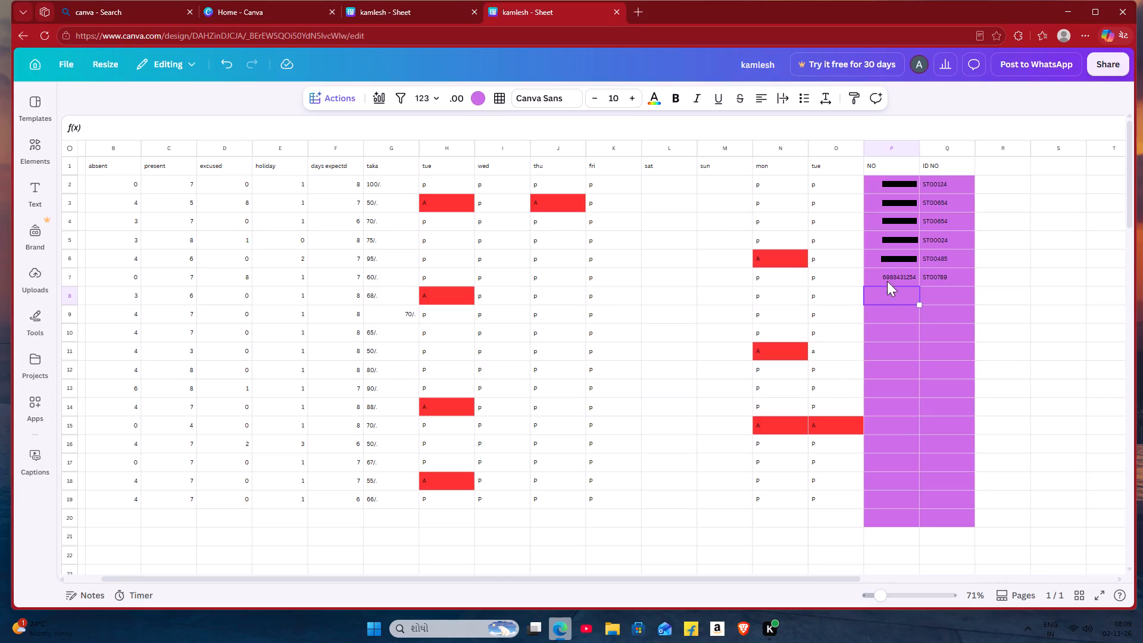
{"action": "left_click", "coordinate": [885, 302]}
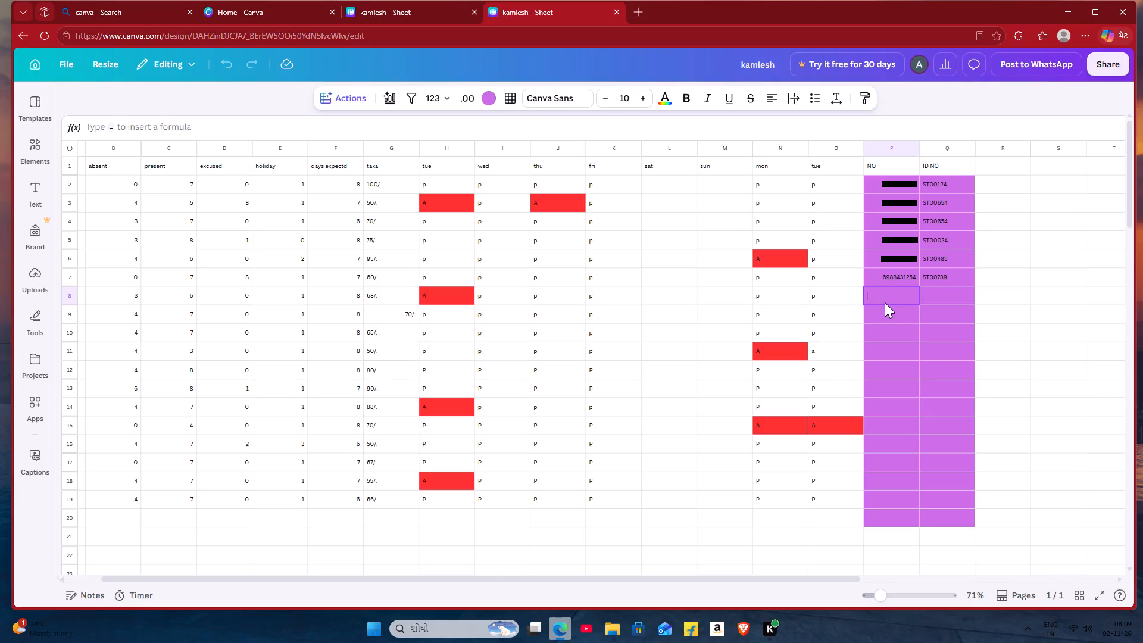
{"action": "triple_click", "coordinate": [885, 302]}
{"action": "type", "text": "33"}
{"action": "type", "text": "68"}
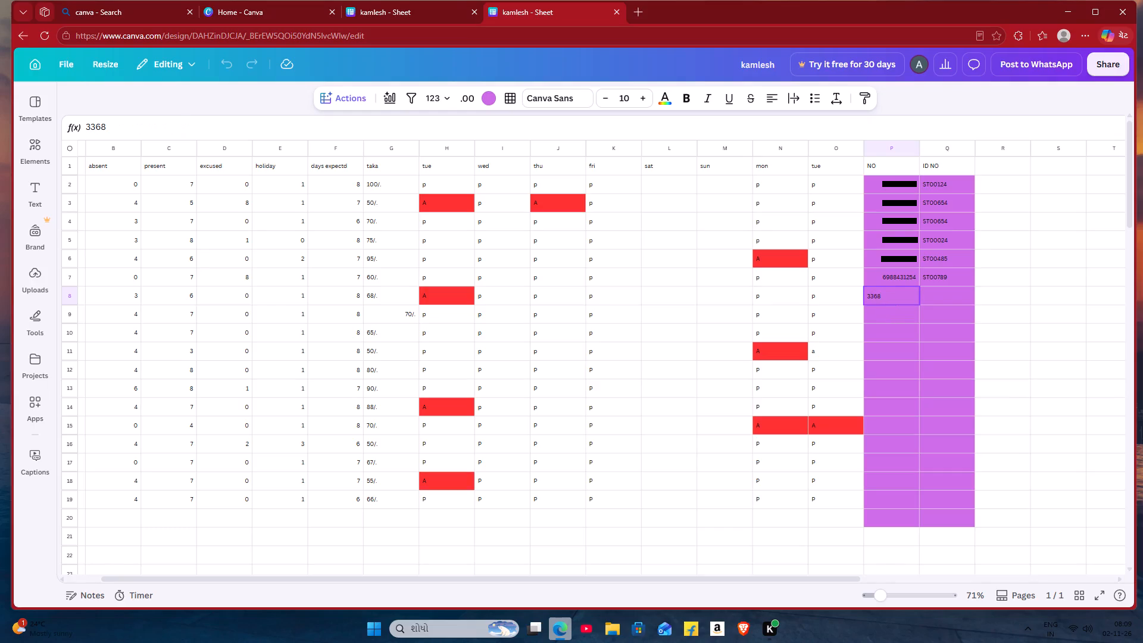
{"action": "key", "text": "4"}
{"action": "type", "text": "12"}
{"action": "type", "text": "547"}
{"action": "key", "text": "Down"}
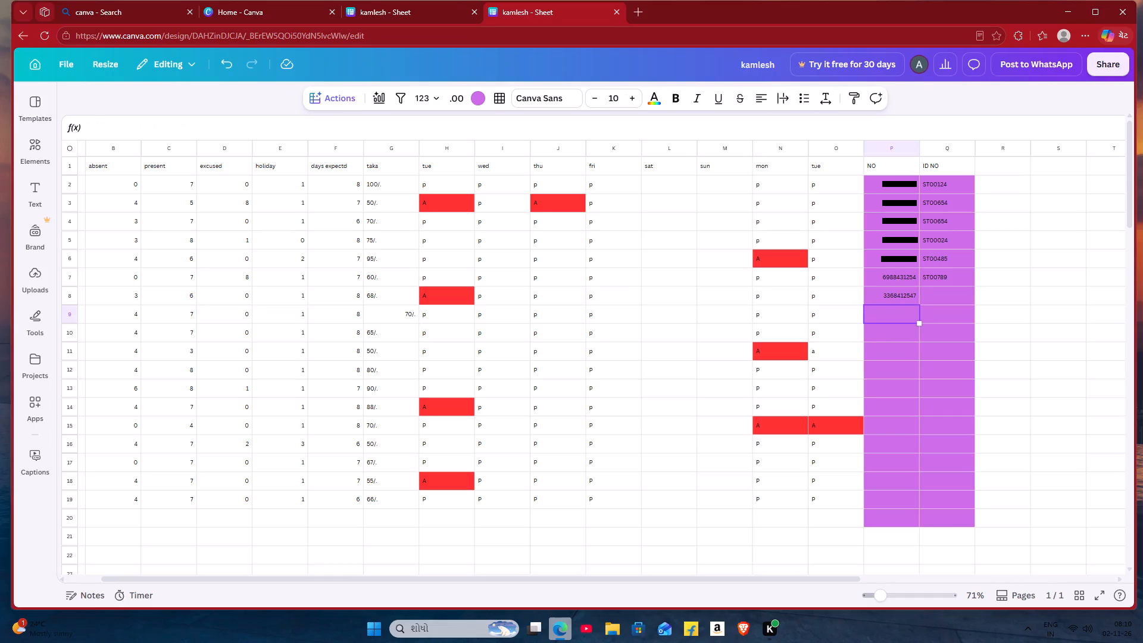
Enter the student's number in the NO column of row 9, appending a final digit to make it ten digits long.
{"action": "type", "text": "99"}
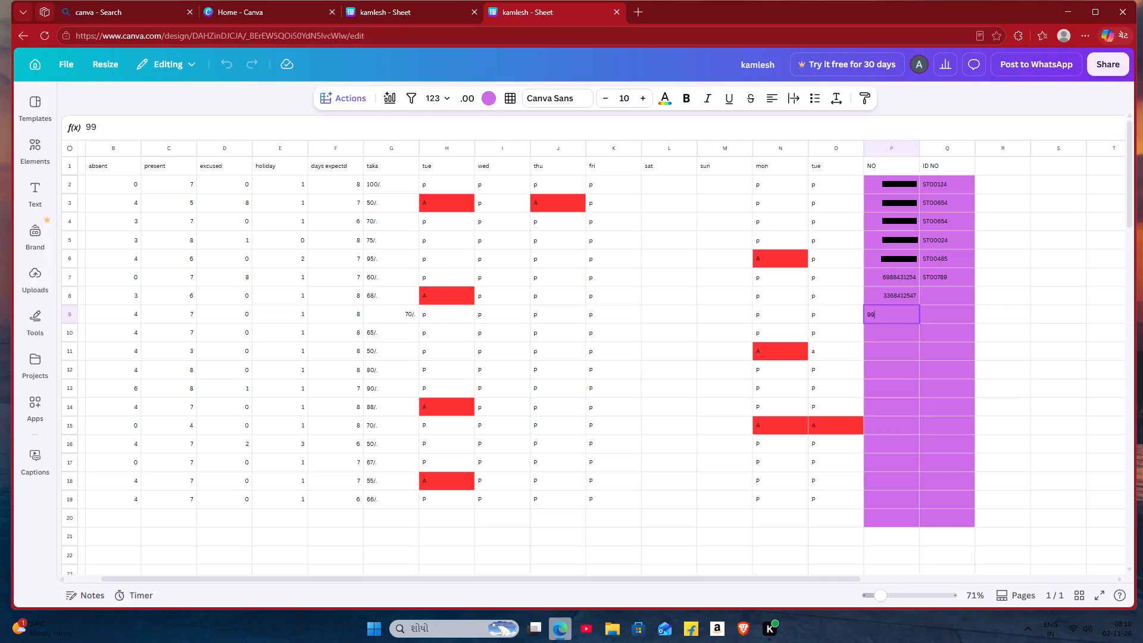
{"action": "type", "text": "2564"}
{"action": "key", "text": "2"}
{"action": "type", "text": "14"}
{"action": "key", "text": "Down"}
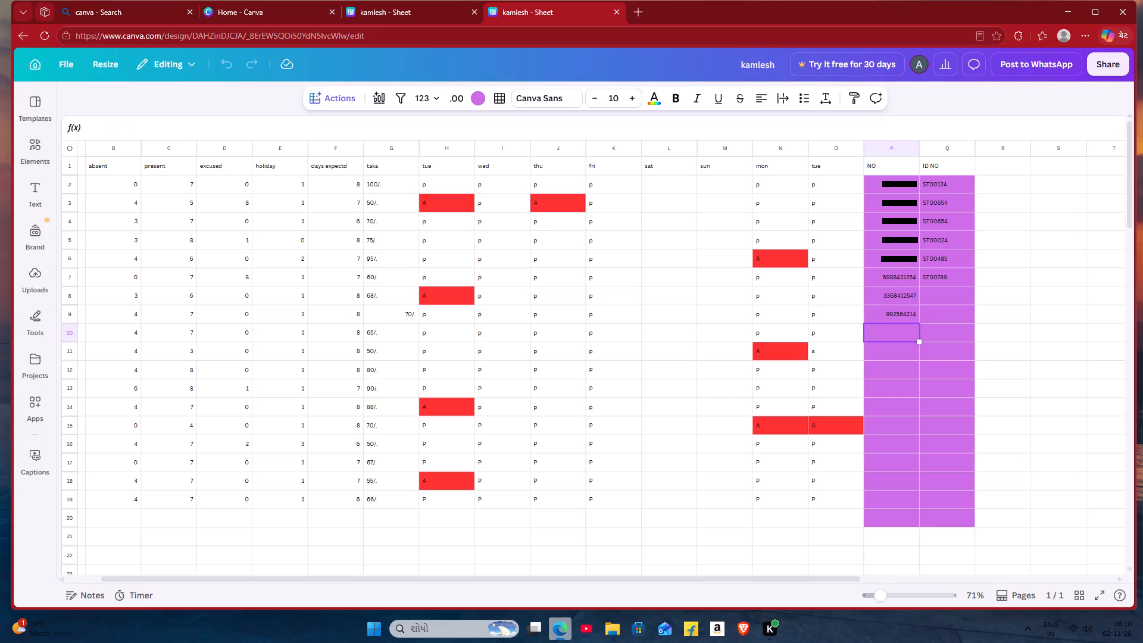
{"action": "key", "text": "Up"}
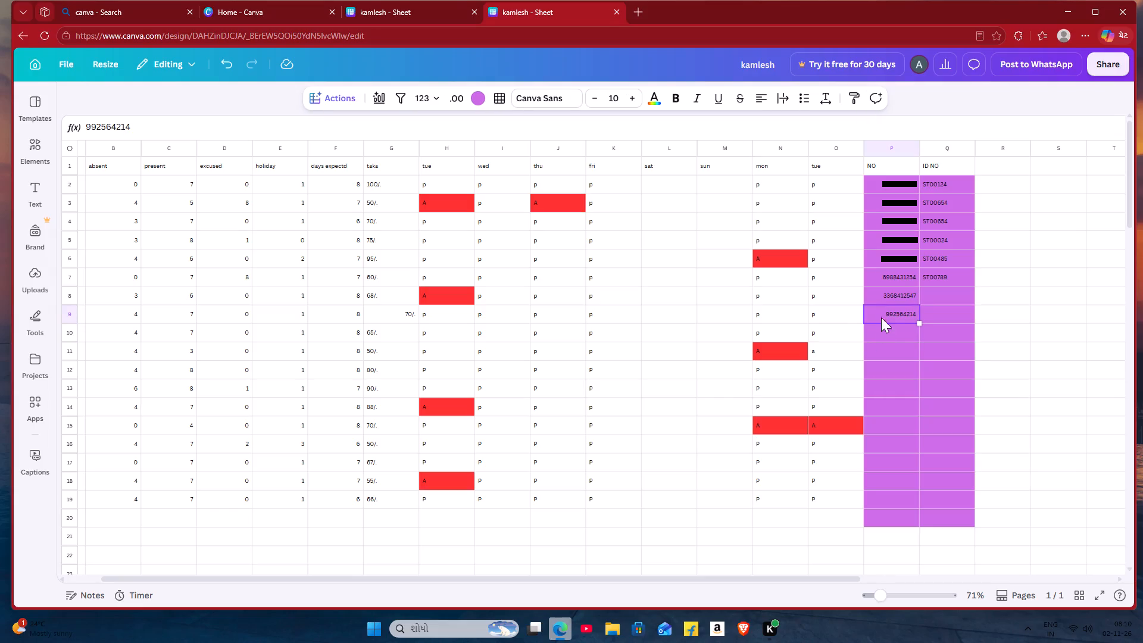
{"action": "left_click", "coordinate": [885, 314]}
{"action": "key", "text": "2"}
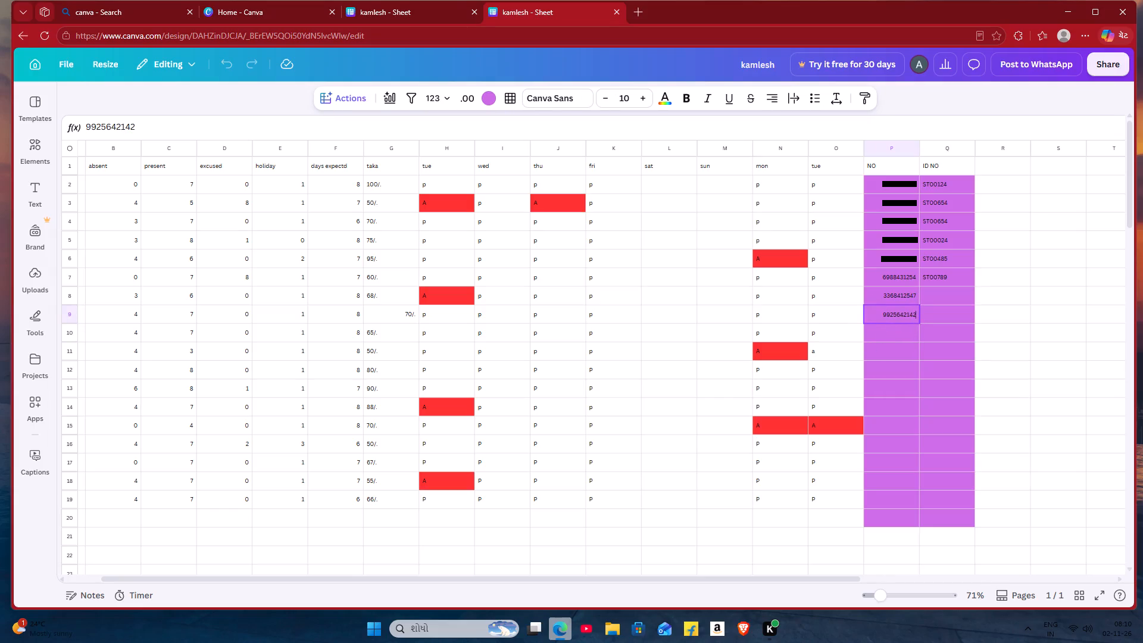
Enter the student's number in the NO column of row 10.
{"action": "left_click", "coordinate": [887, 327]}
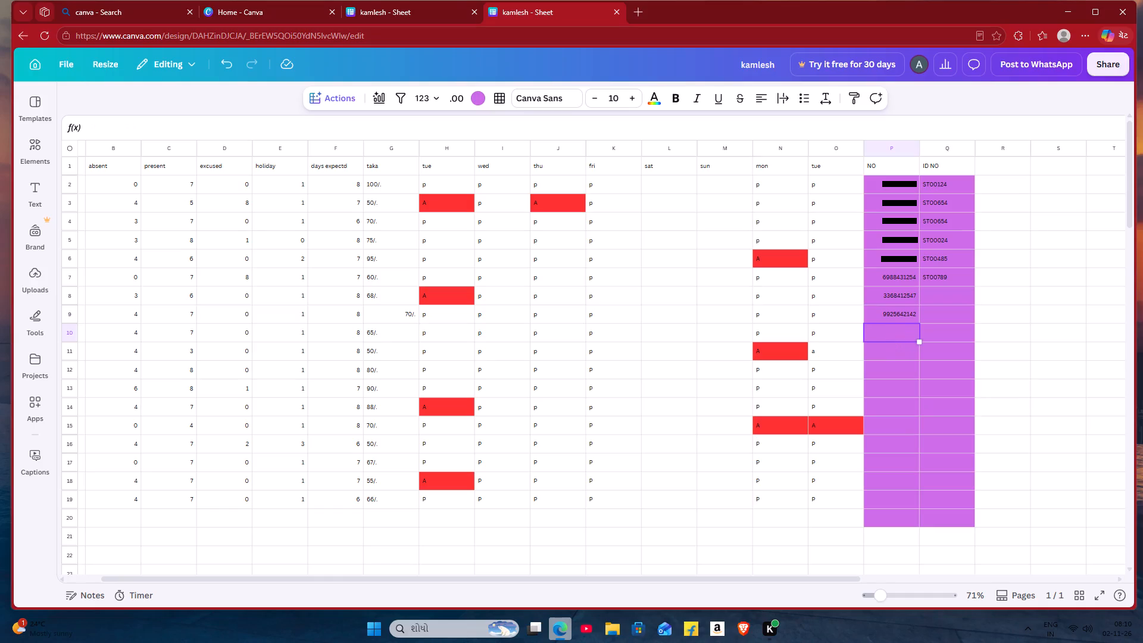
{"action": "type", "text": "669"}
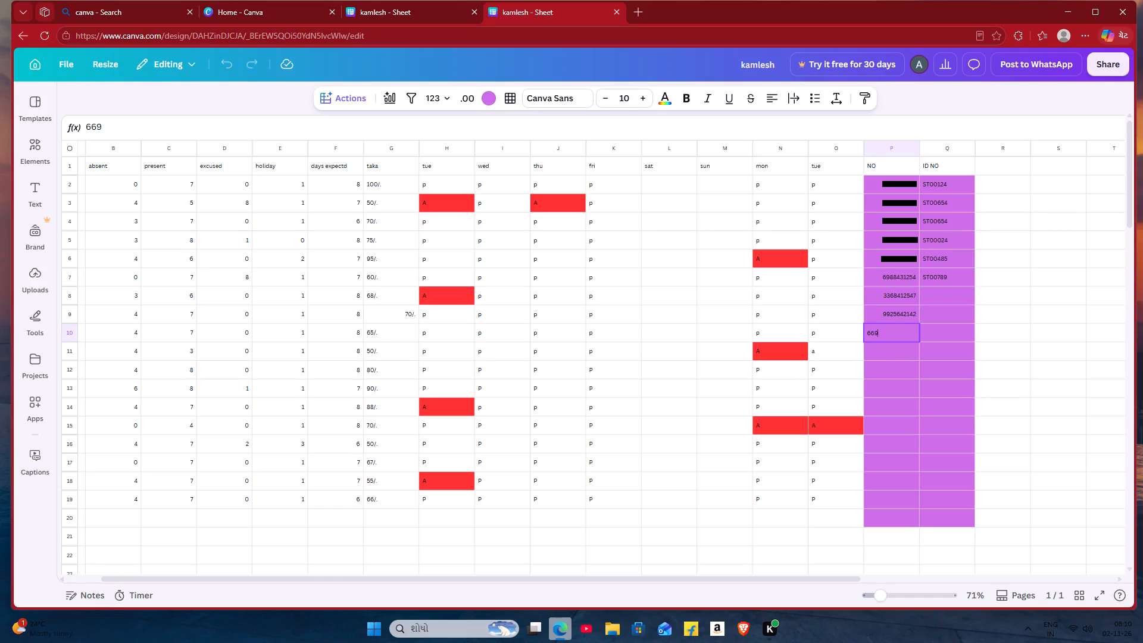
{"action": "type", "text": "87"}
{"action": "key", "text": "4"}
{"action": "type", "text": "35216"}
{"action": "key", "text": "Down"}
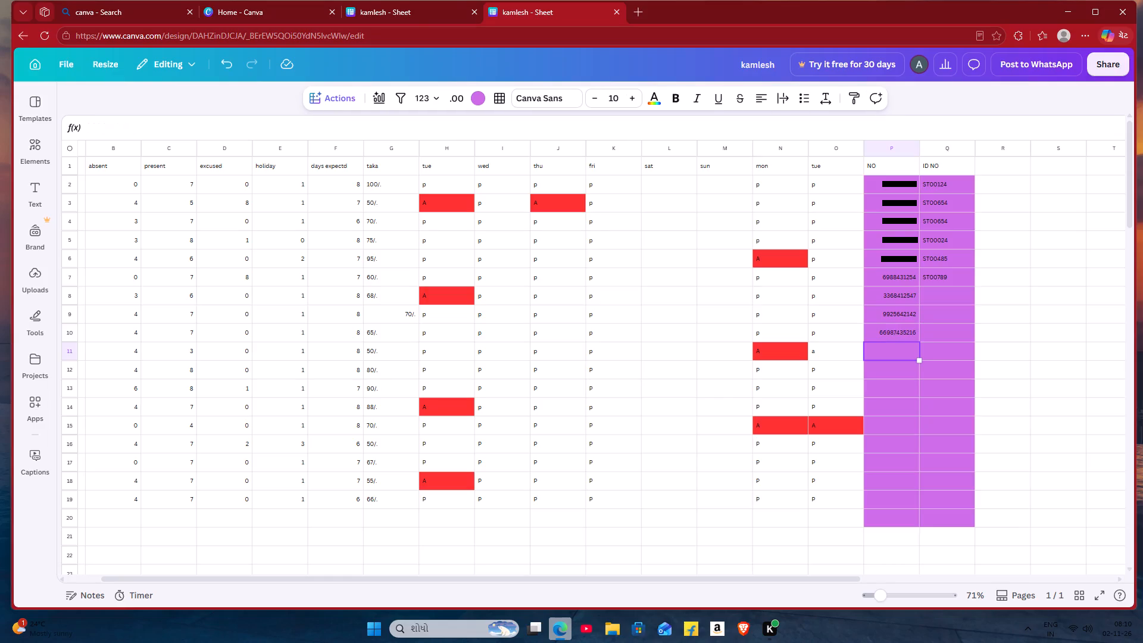
Reopen the NO entry in row 10 for editing and select its digits.
{"action": "left_click", "coordinate": [879, 332]}
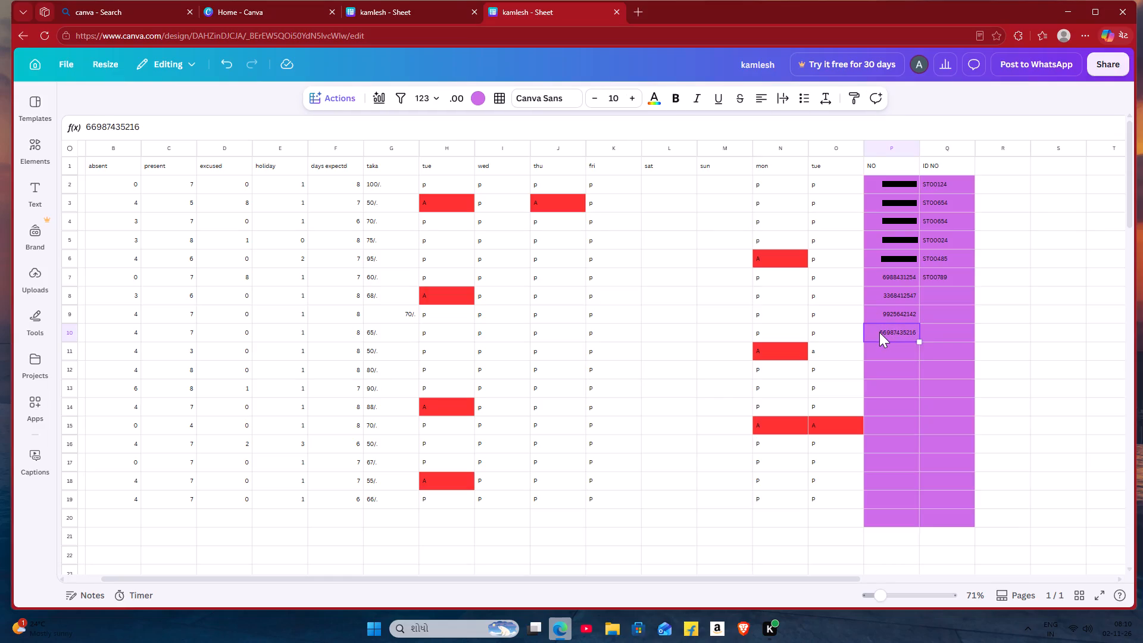
{"action": "double_click", "coordinate": [887, 332]}
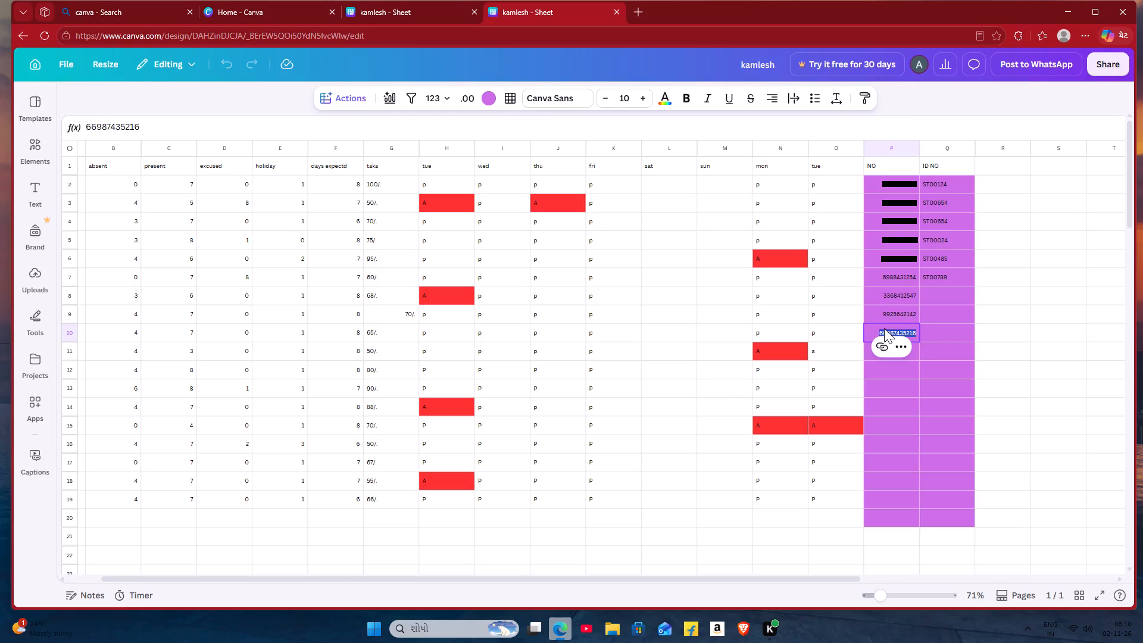
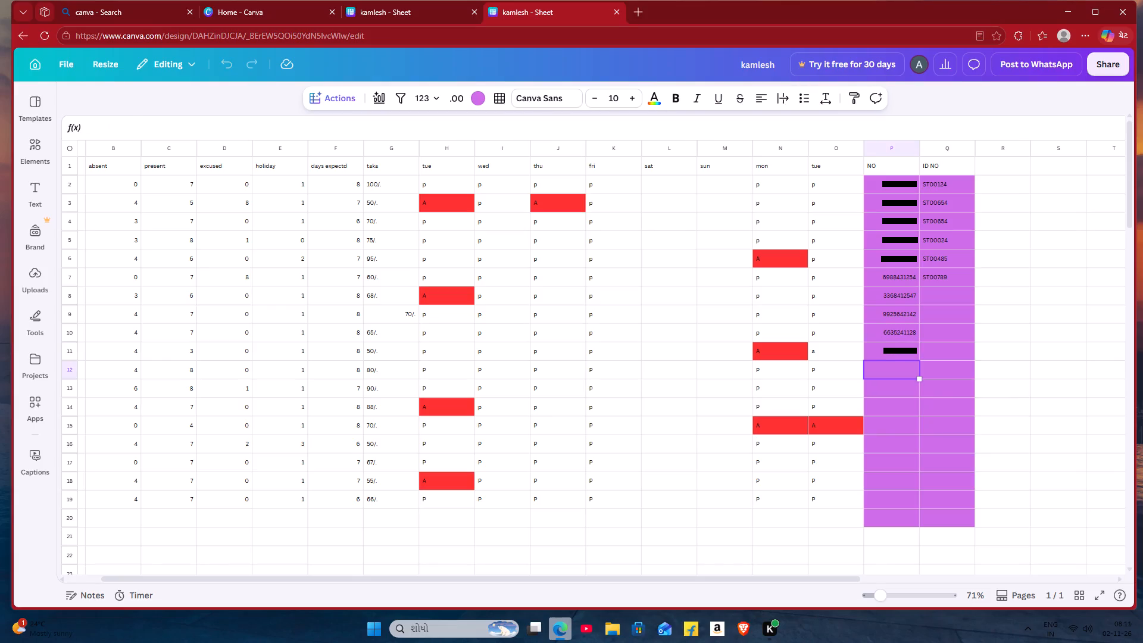
Enter the student's number in the purple-shaded NO column of row 12.
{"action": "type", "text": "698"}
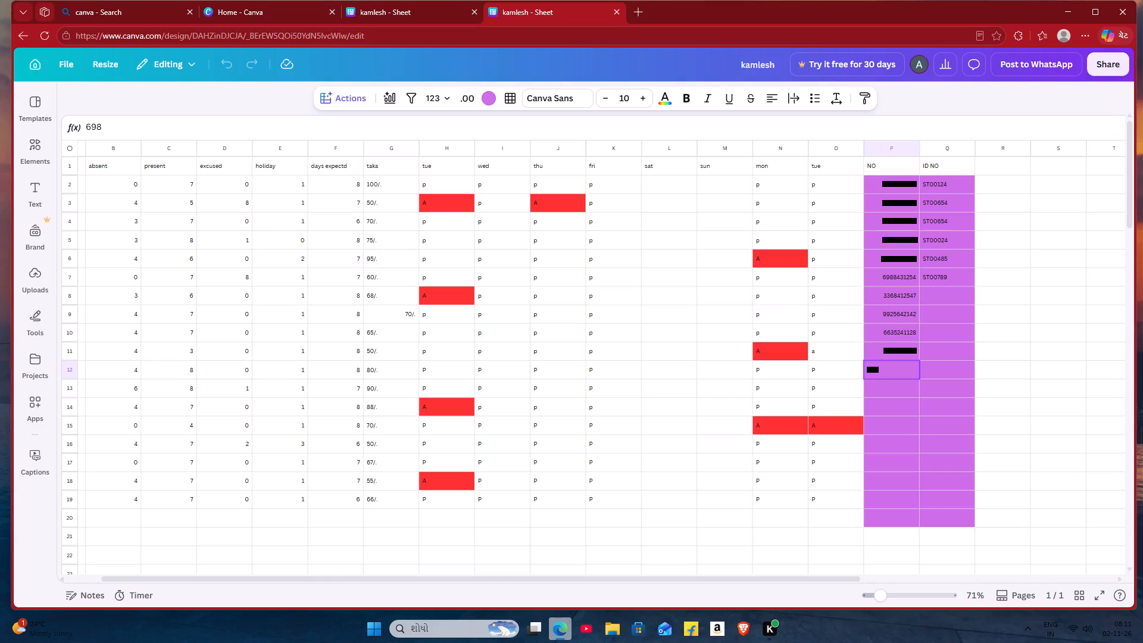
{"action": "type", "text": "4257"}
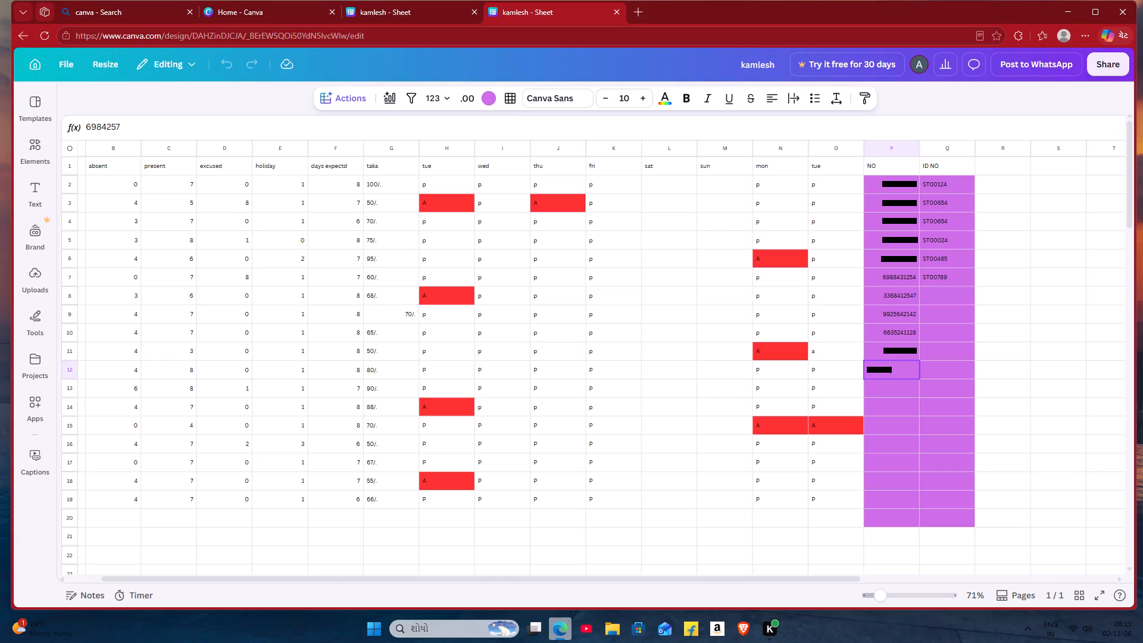
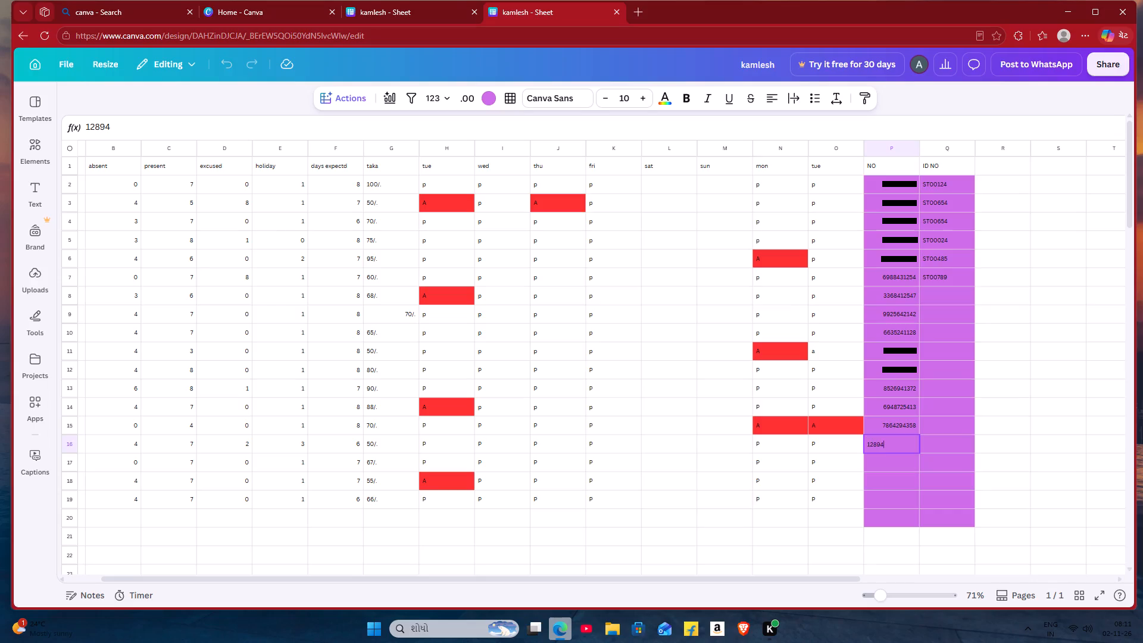
Finish the student's number in row 16 of the purple-shaded NO column and enter the number for row 17.
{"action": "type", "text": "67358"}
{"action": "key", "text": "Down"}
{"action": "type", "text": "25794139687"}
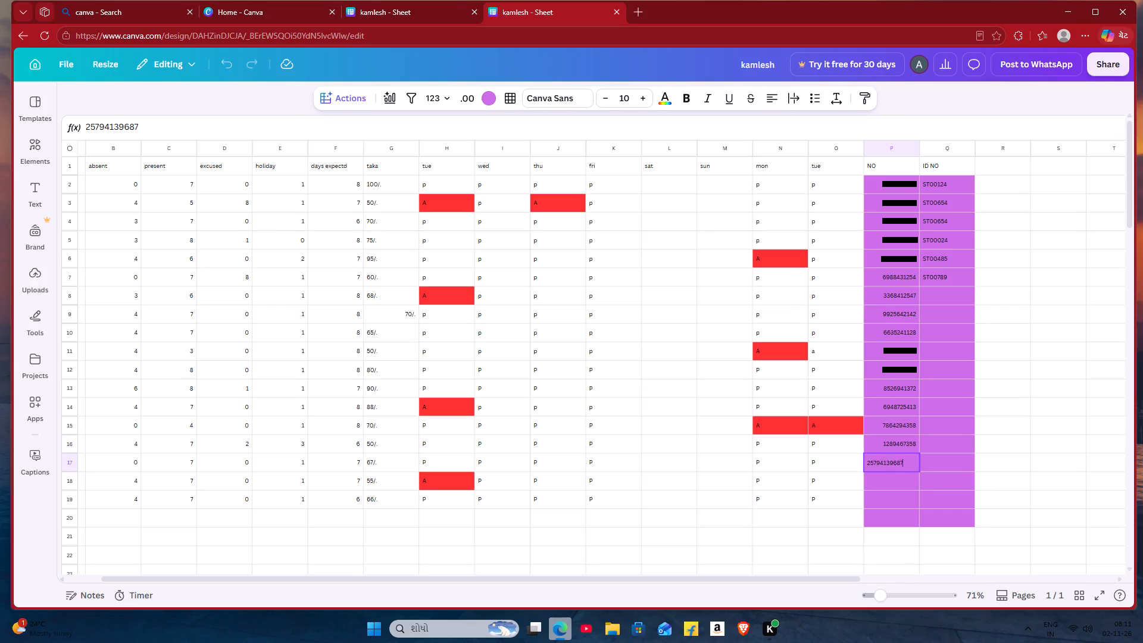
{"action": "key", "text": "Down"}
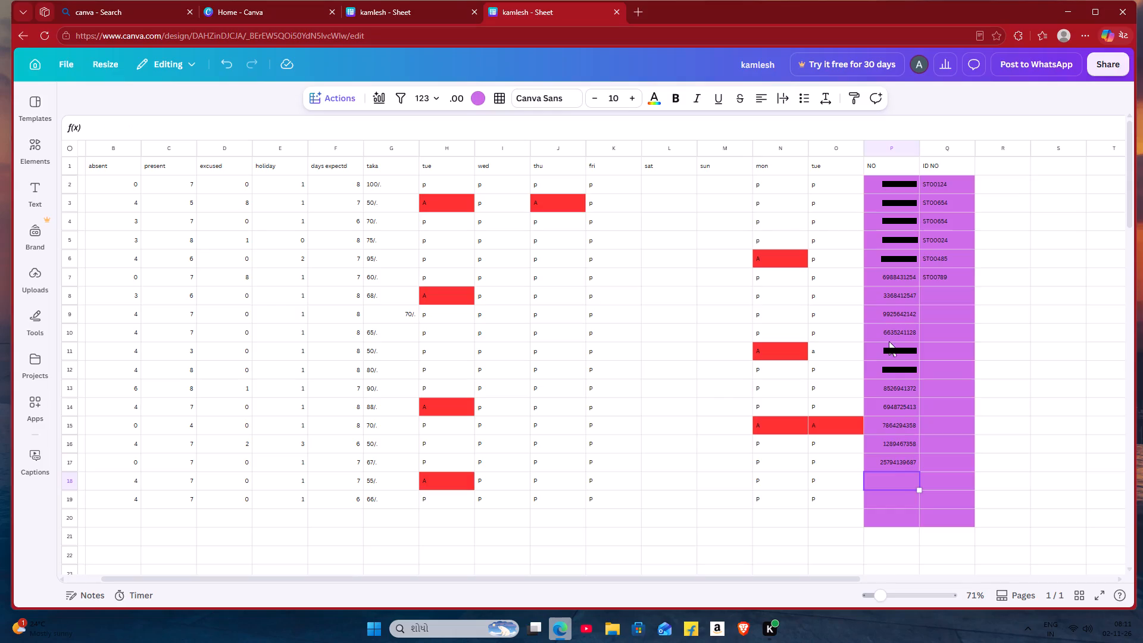
Open the student's number in row 17 of the NO column for editing.
{"action": "left_click", "coordinate": [880, 461]}
{"action": "left_click", "coordinate": [882, 462]}
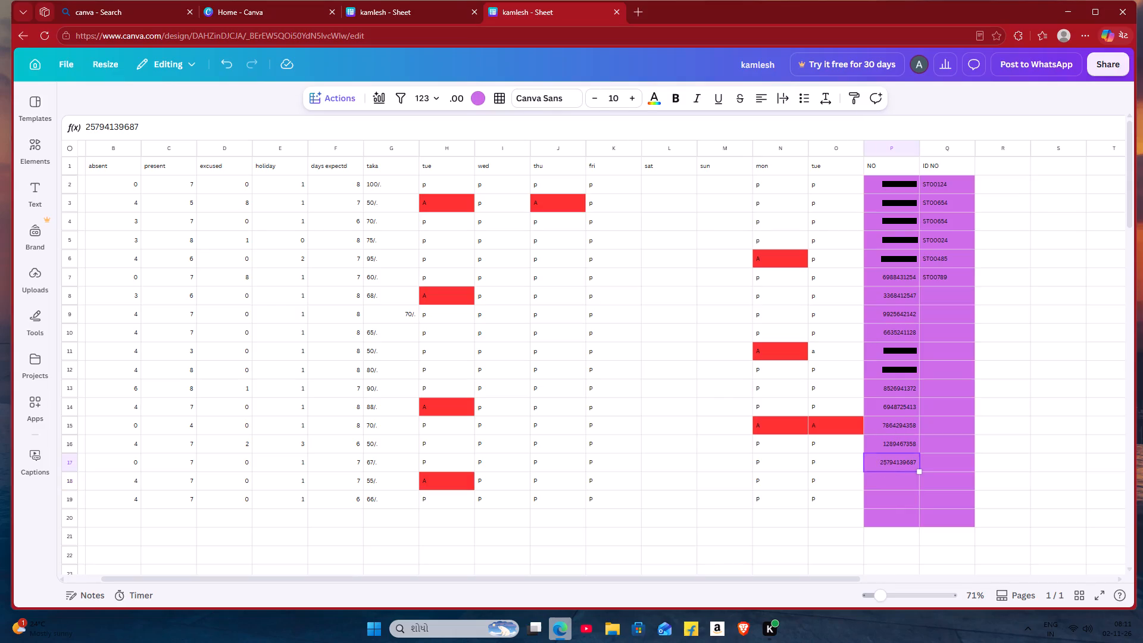
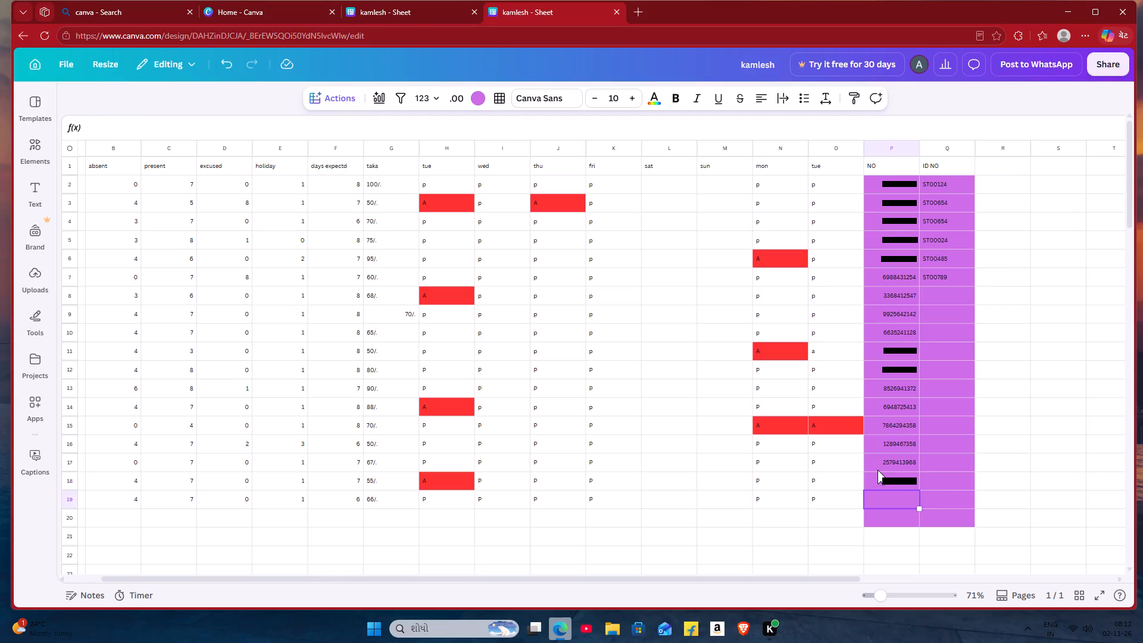
Enter the student's number in row 19 of the purple-shaded NO column and reselect that cell.
{"action": "double_click", "coordinate": [905, 497]}
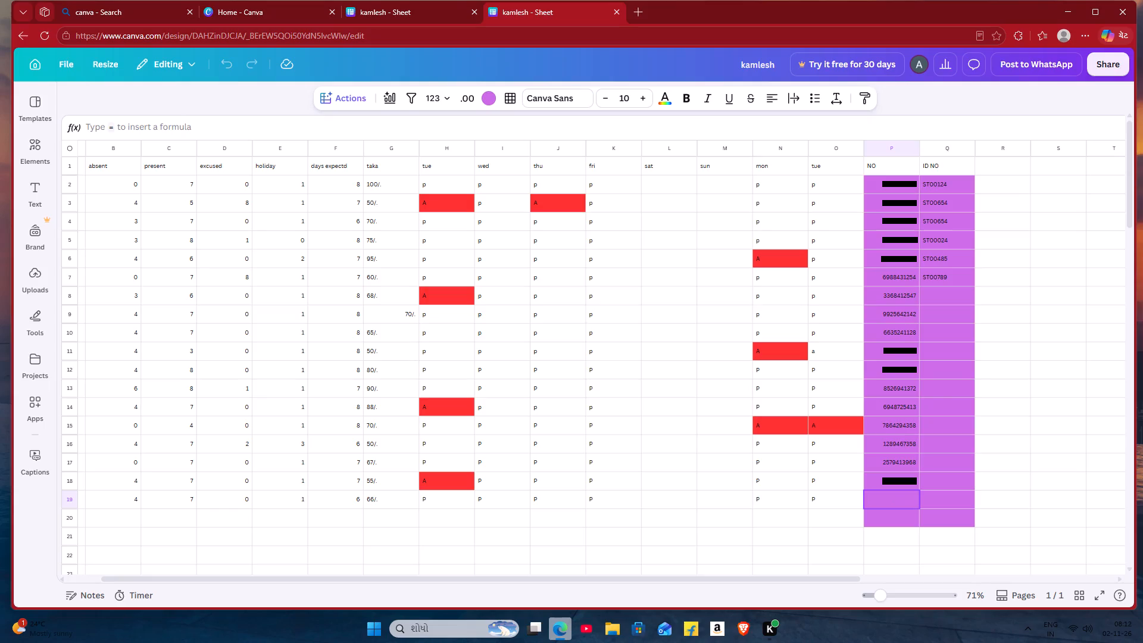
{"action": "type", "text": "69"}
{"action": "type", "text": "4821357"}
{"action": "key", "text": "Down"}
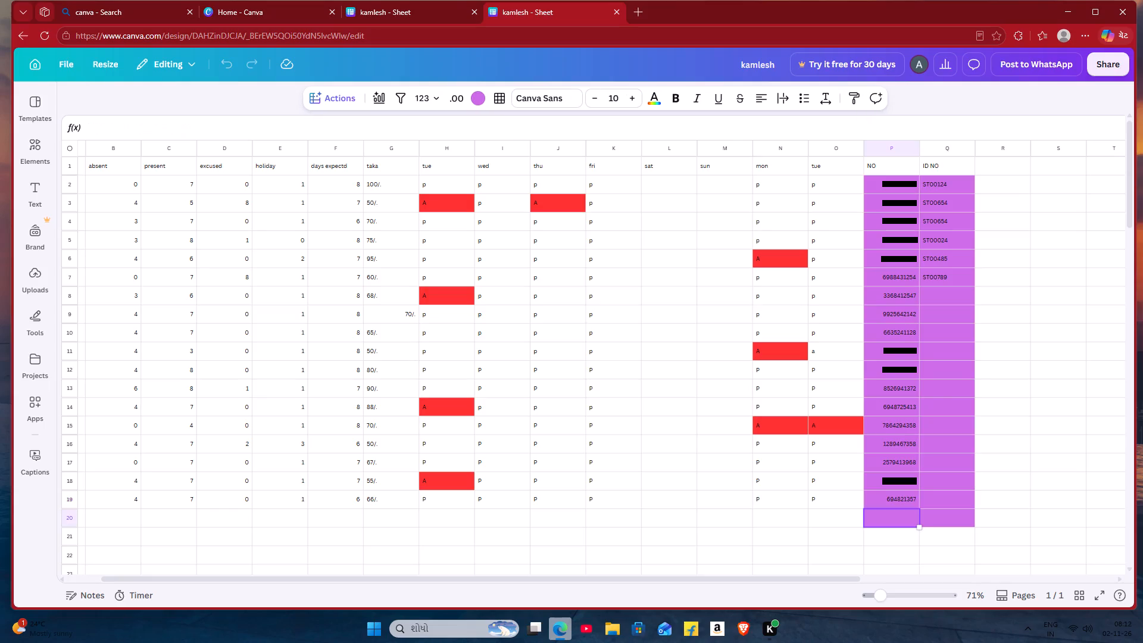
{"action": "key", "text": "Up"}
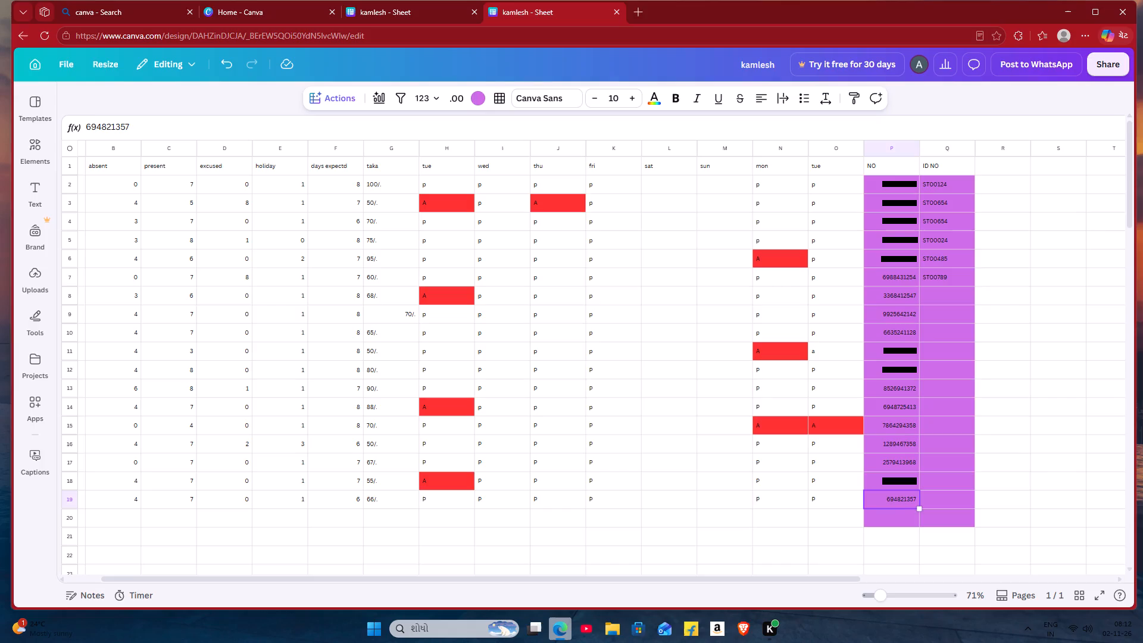
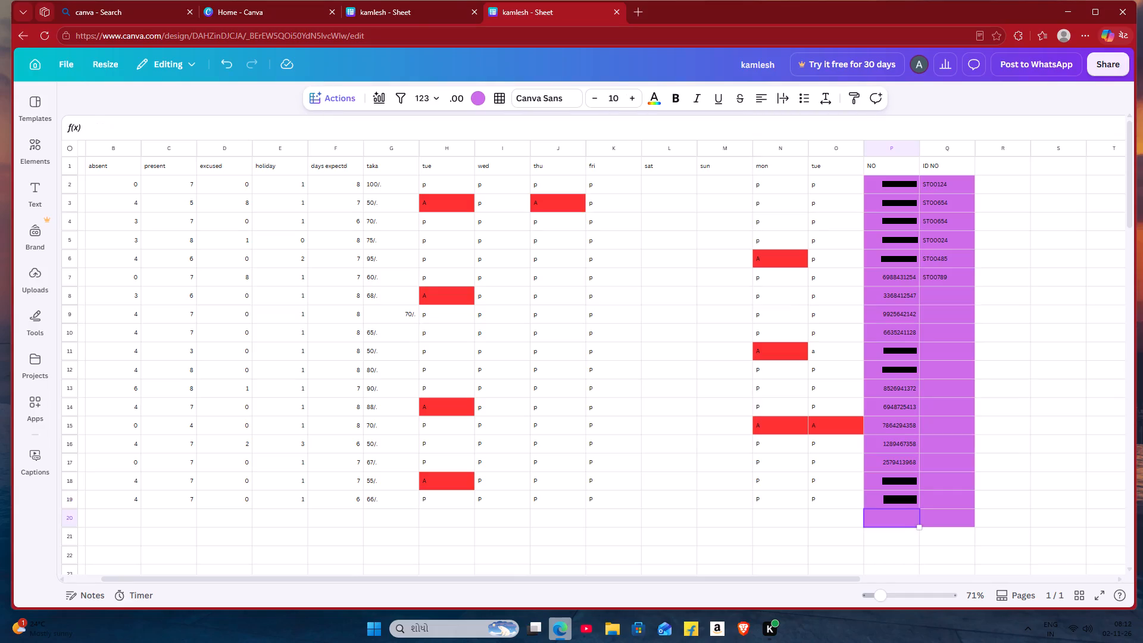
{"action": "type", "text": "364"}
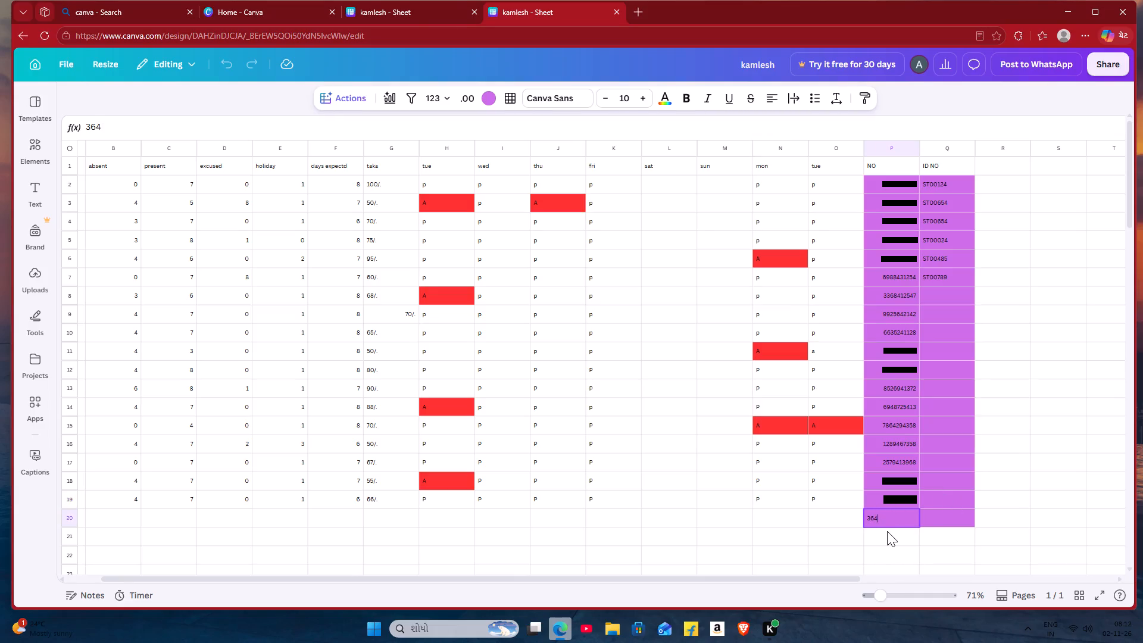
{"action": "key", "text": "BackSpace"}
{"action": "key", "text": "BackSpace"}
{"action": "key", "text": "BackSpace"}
Enter the student's ID in row 8 of the ID NO column, trimmed to ST plus five digits.
{"action": "left_click", "coordinate": [940, 292]}
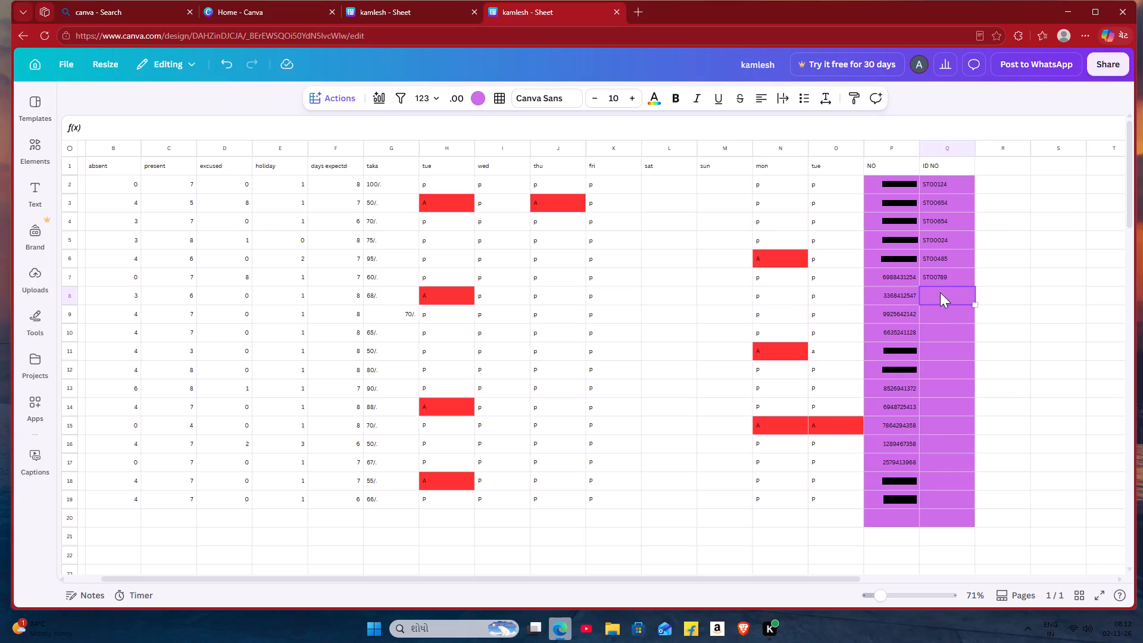
{"action": "key", "text": "s"}
{"action": "key", "text": "t"}
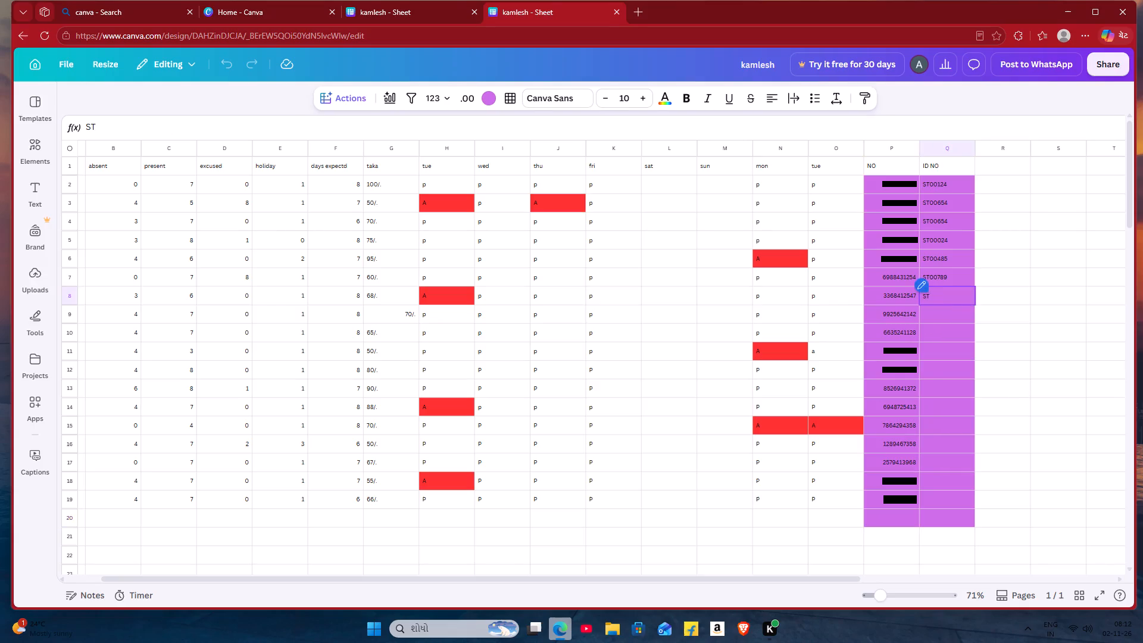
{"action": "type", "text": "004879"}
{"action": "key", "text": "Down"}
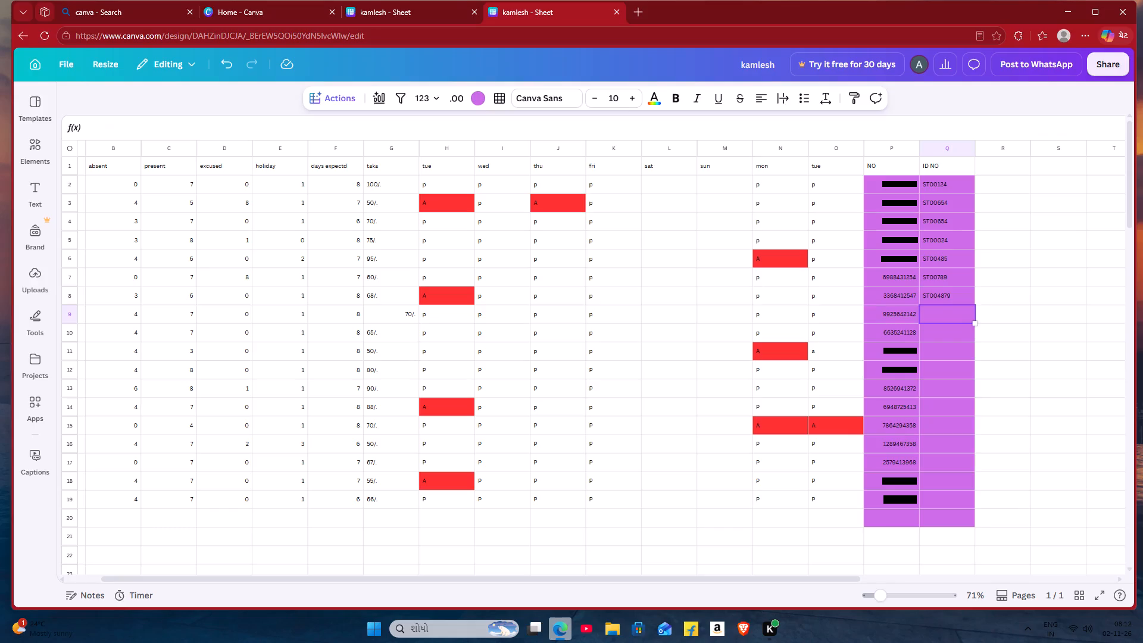
{"action": "left_click", "coordinate": [950, 293]}
{"action": "left_click", "coordinate": [950, 294]}
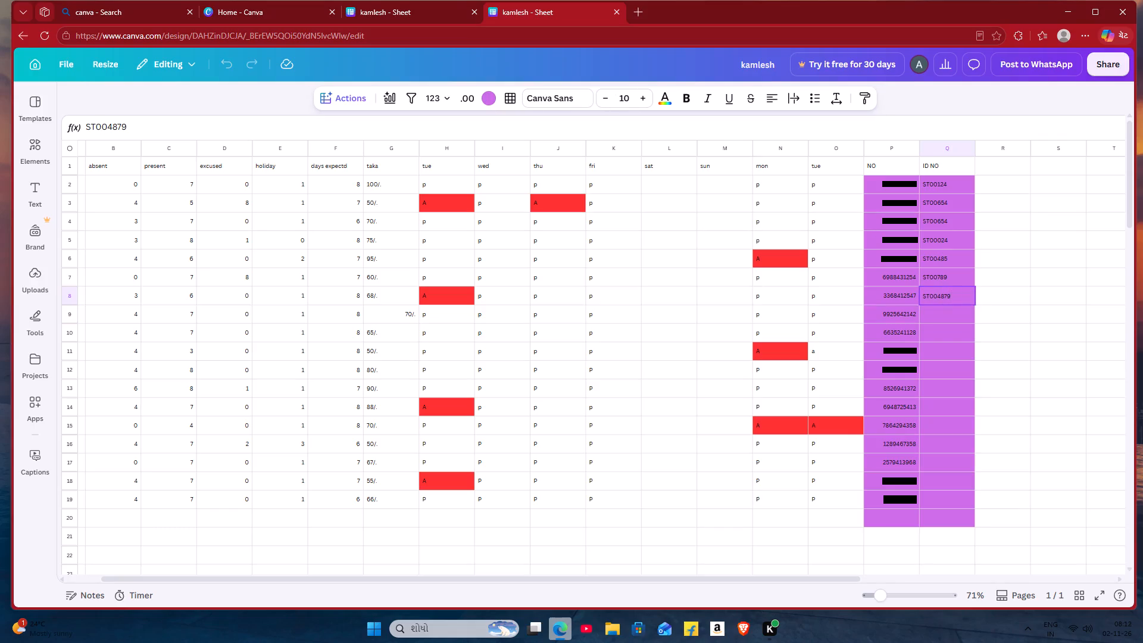
{"action": "key", "text": "BackSpace"}
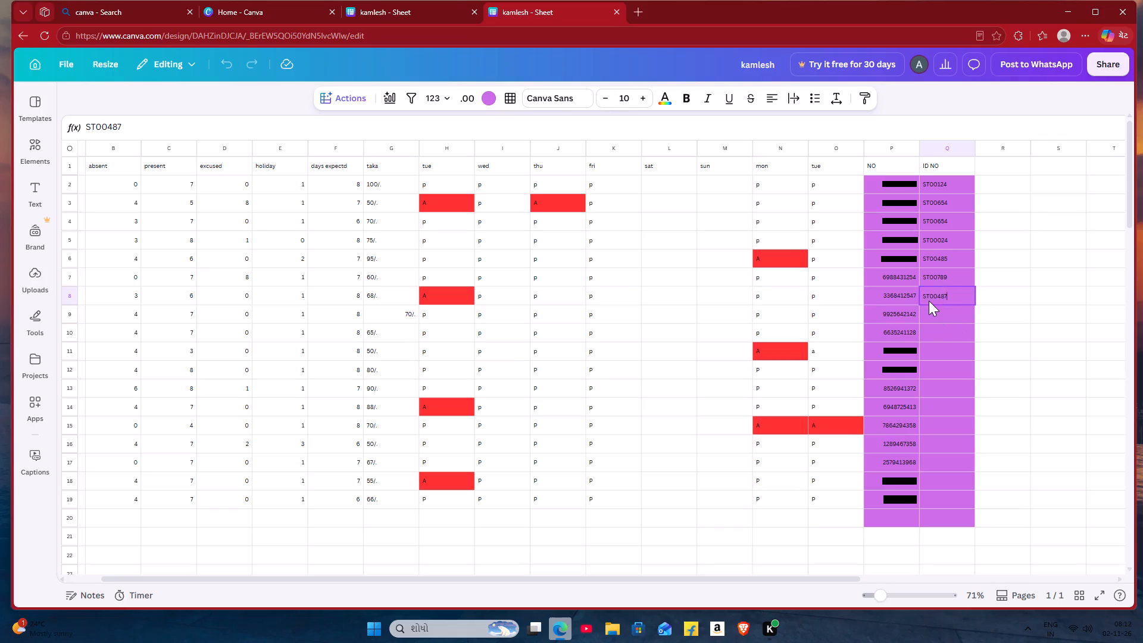
{"action": "left_click", "coordinate": [929, 301]}
Enter the student's ID in row 9 of the ID NO column, using the ST00 prefix and three digits.
{"action": "left_click", "coordinate": [932, 318]}
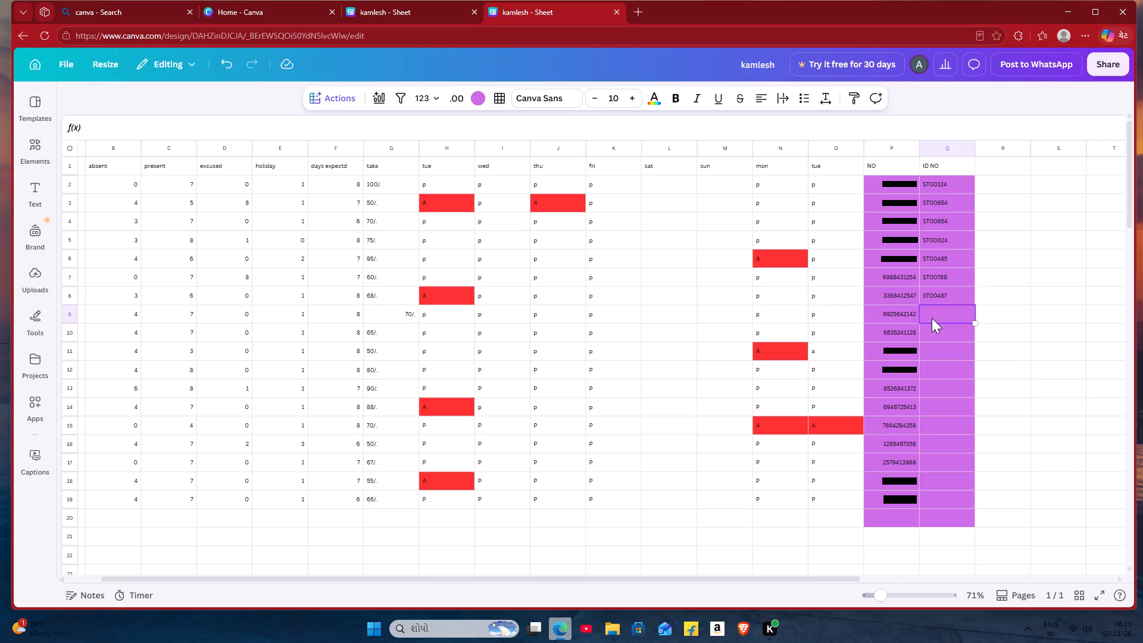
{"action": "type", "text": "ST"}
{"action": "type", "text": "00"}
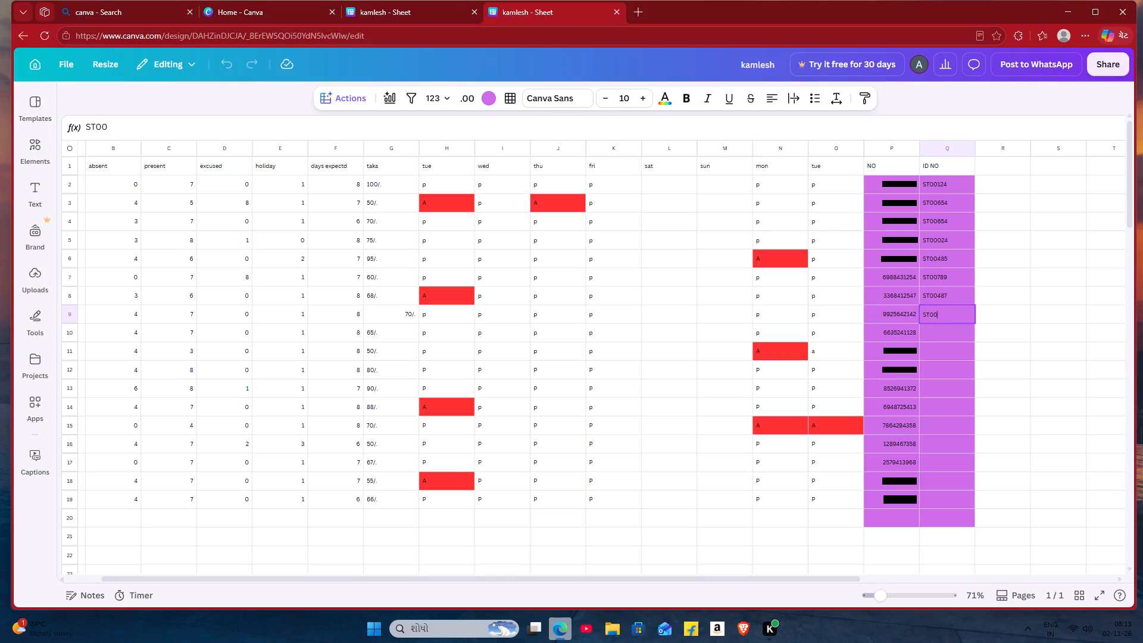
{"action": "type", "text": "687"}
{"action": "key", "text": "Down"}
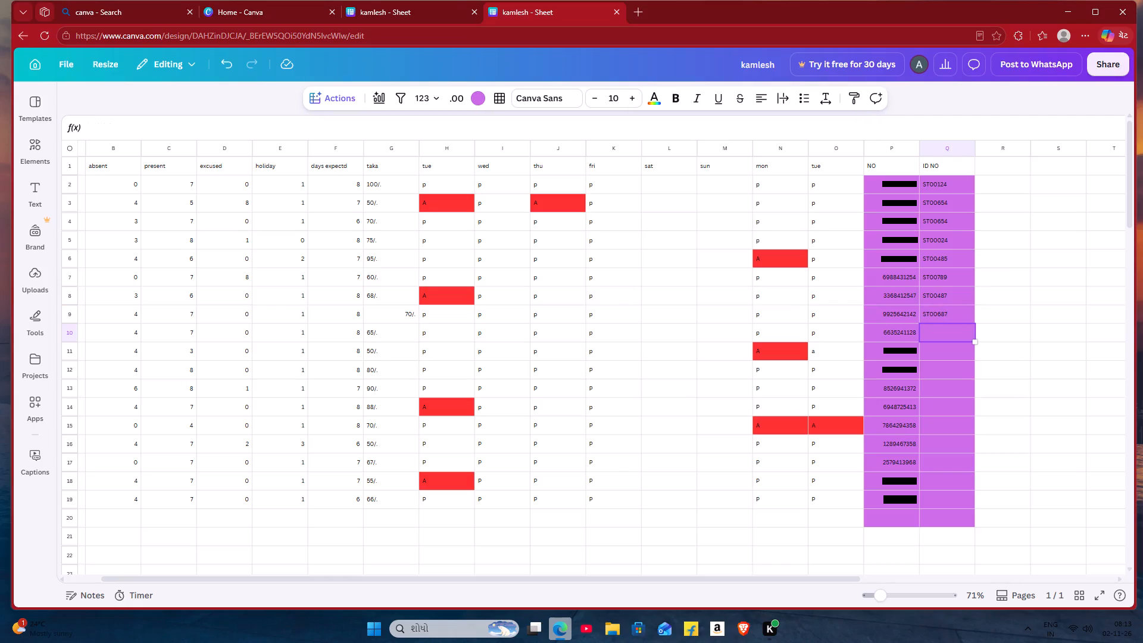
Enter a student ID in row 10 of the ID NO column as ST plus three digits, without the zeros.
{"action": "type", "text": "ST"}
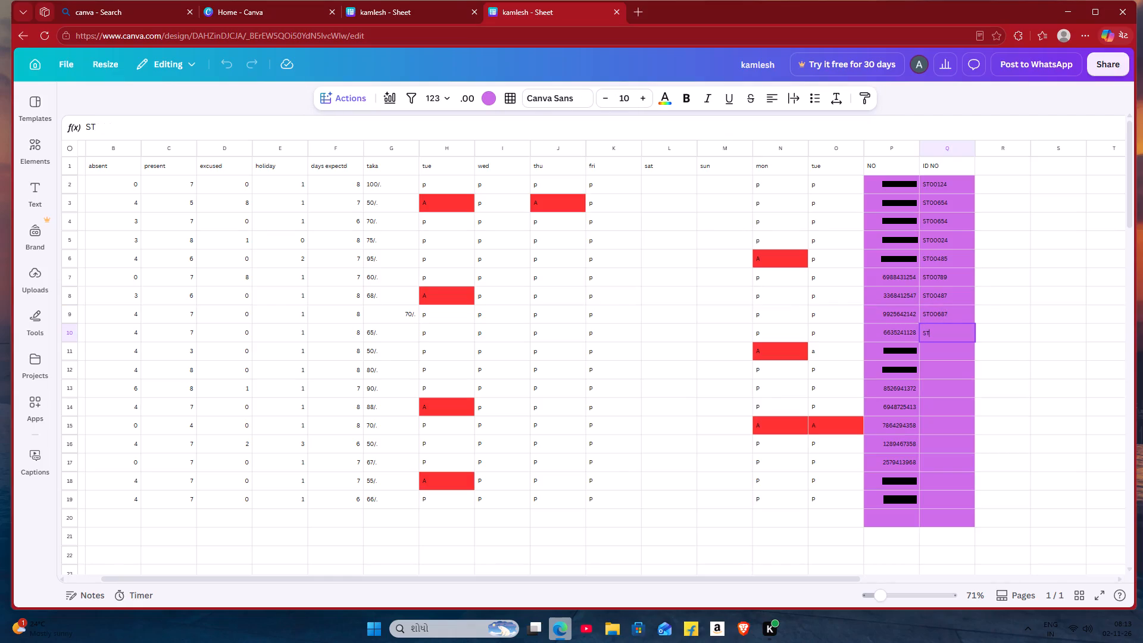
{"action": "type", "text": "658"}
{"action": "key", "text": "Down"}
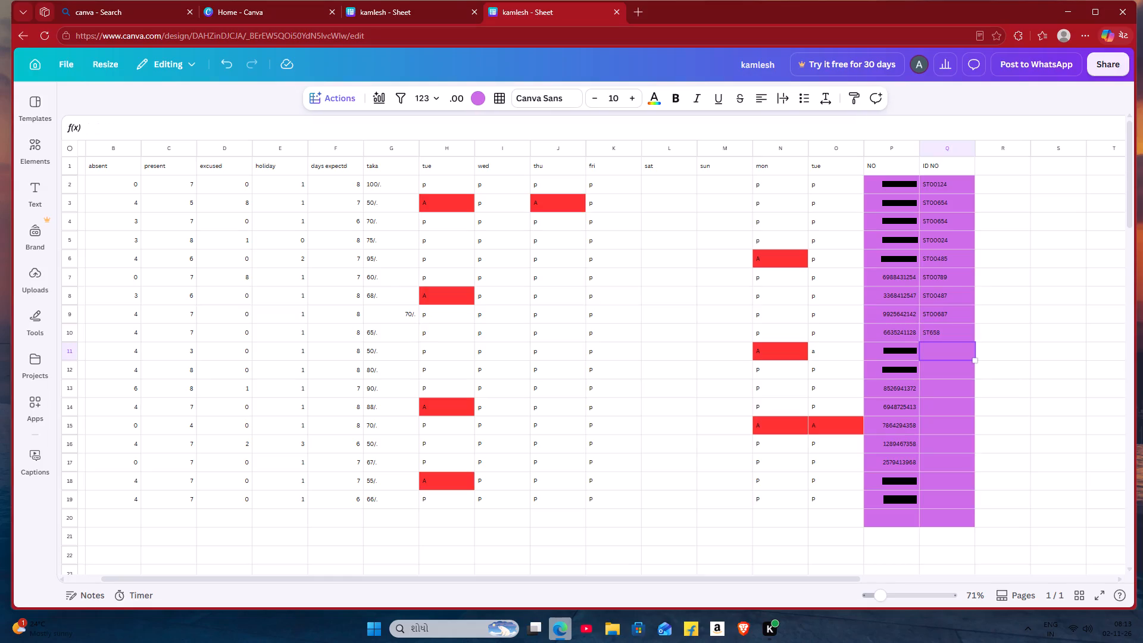
Enter the student's ID in row 11 of the ID NO column, using the ST00 prefix and three digits.
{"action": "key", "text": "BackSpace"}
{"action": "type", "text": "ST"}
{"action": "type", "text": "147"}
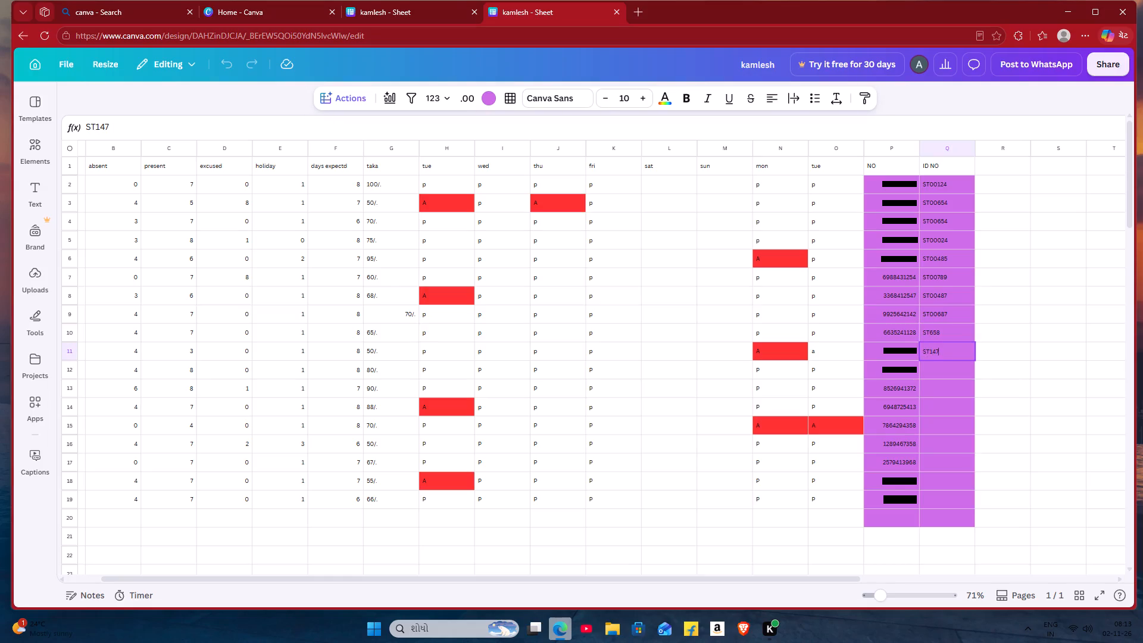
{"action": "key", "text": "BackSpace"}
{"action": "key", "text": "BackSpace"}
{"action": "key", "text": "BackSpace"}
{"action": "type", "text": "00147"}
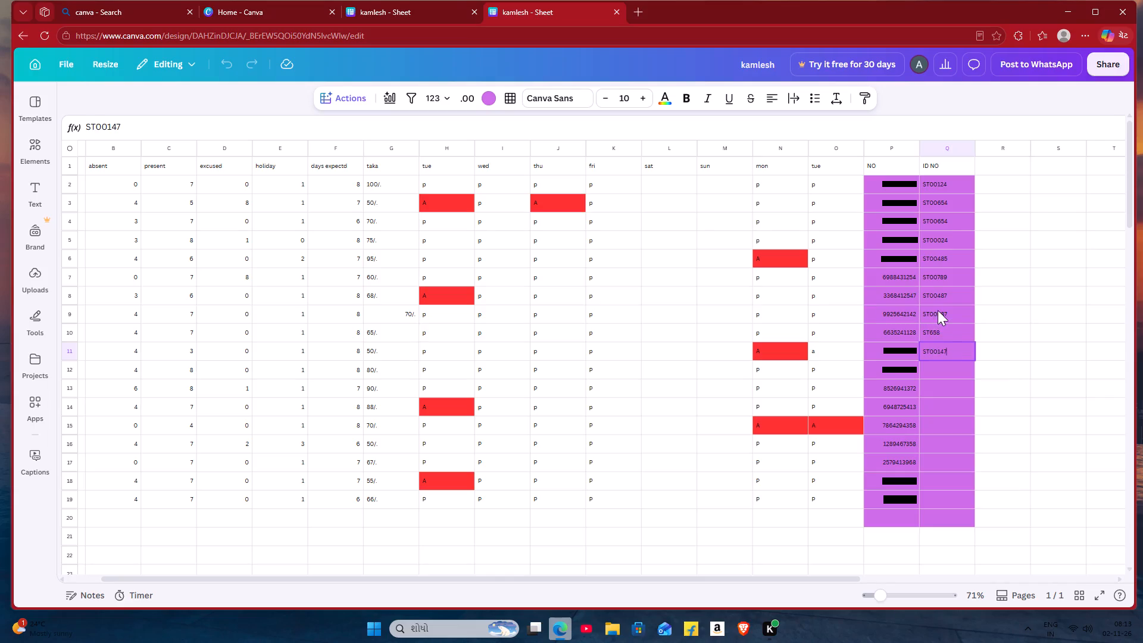
Replace the ID in row 10 of the ID NO column with one using the ST00 prefix and three digits.
{"action": "double_click", "coordinate": [944, 322]}
{"action": "left_click", "coordinate": [944, 333]}
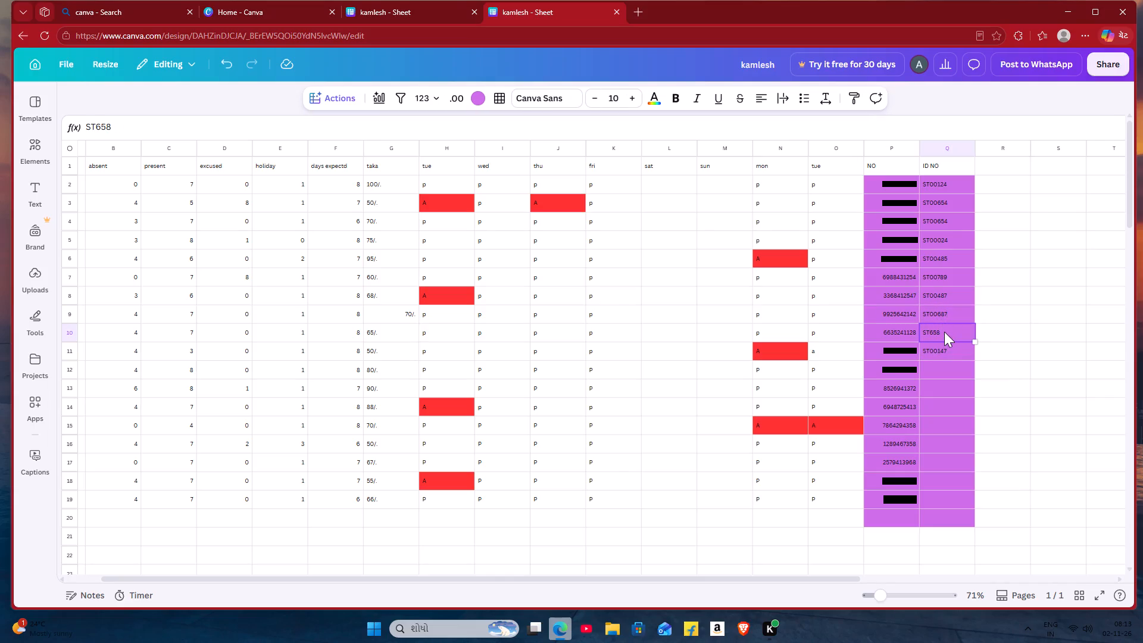
{"action": "key", "text": "BackSpace"}
{"action": "key", "text": "BackSpace"}
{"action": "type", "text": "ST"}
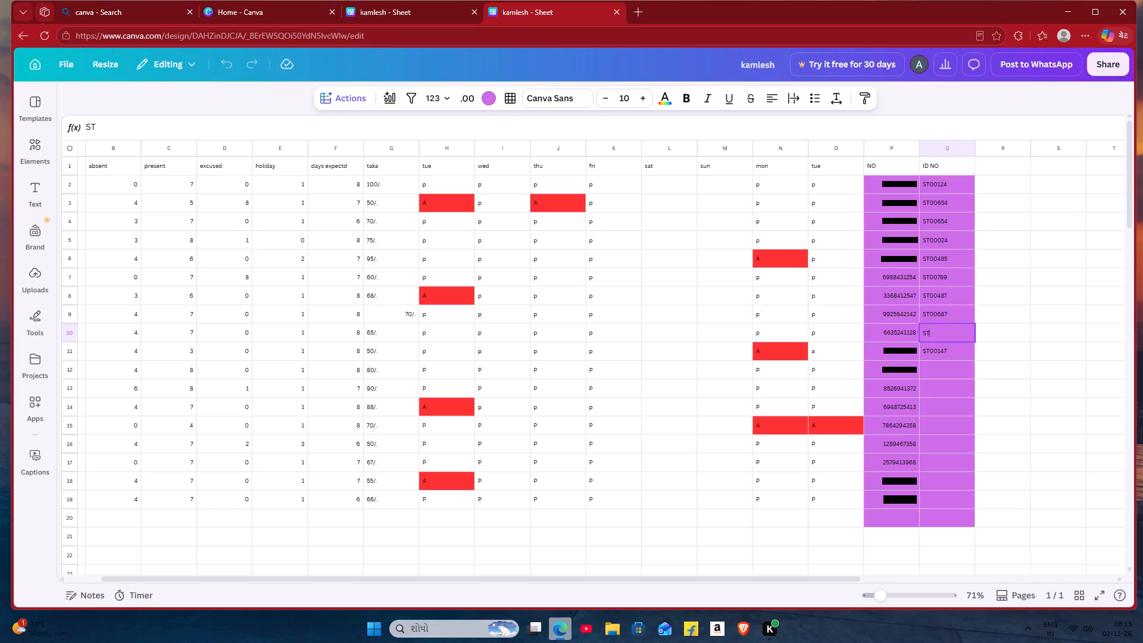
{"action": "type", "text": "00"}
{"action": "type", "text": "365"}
Enter the student's ID in row 12 of the ID NO column, using the ST00 prefix and three digits.
{"action": "left_click", "coordinate": [951, 360]}
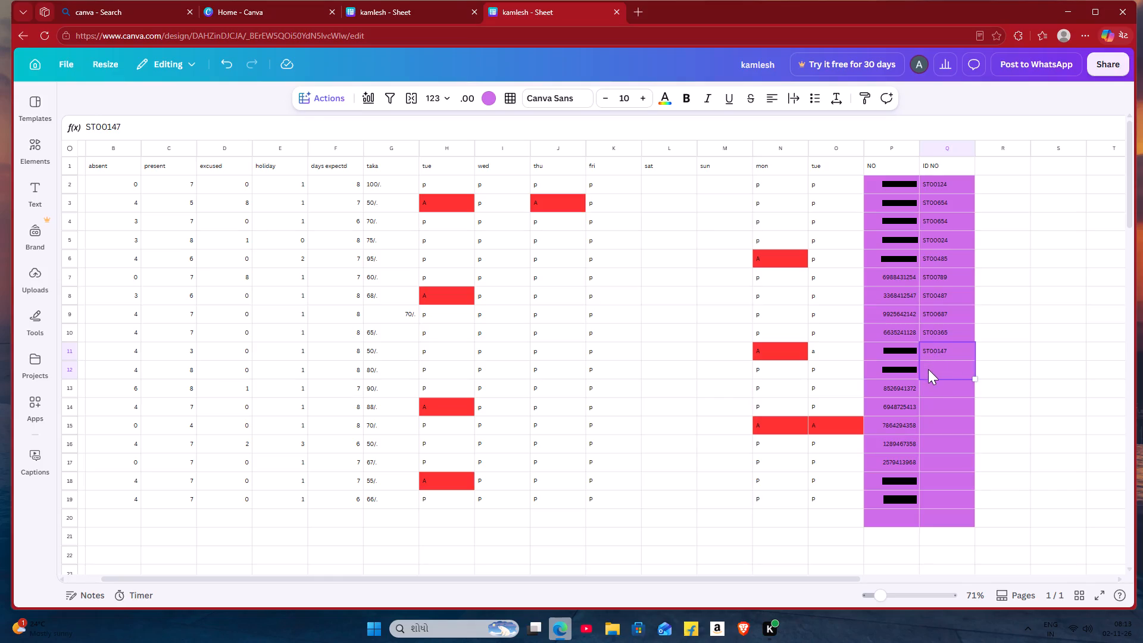
{"action": "left_click", "coordinate": [929, 369]}
{"action": "left_click", "coordinate": [928, 375]}
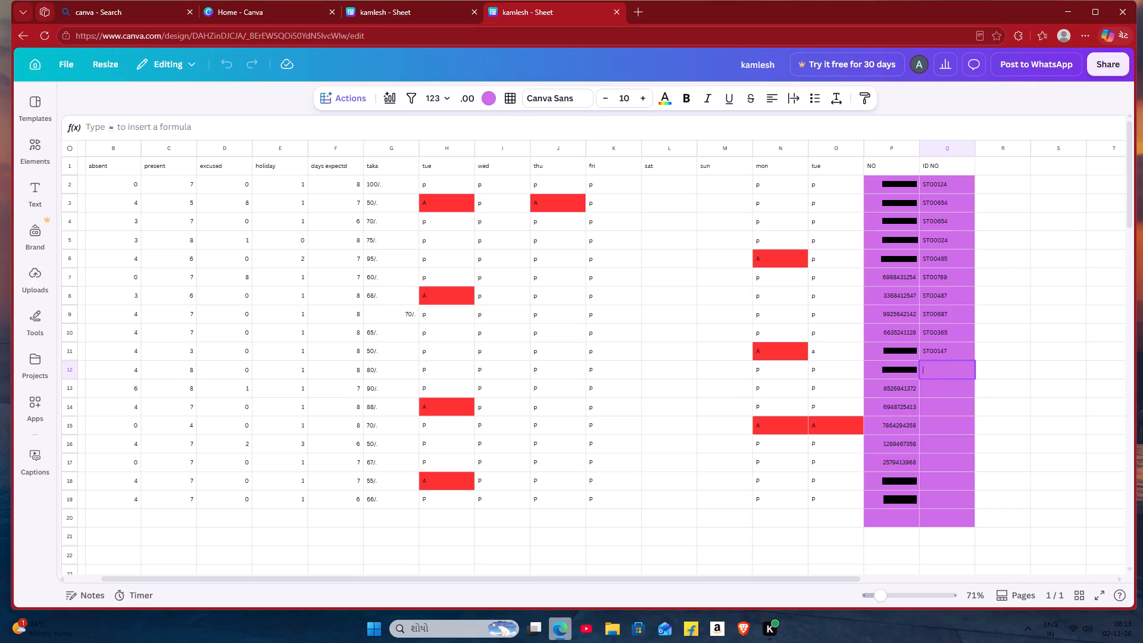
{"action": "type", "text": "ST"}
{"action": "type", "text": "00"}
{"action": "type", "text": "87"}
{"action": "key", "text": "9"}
Enter the student's ID in row 13 of the ID NO column, using the ST00 prefix and three digits.
{"action": "double_click", "coordinate": [957, 388]}
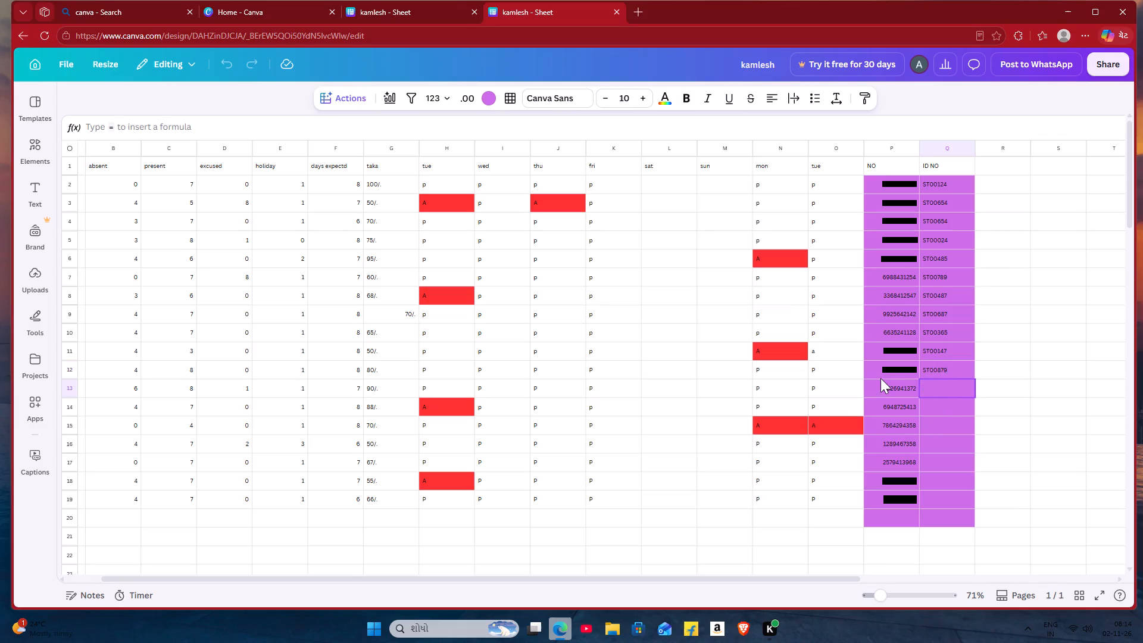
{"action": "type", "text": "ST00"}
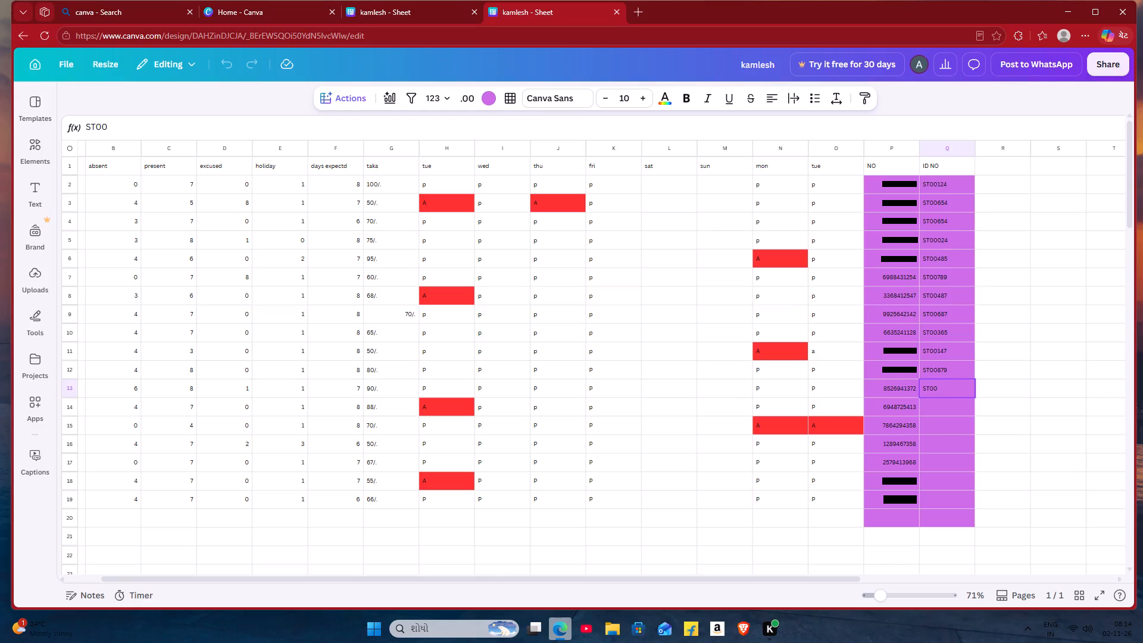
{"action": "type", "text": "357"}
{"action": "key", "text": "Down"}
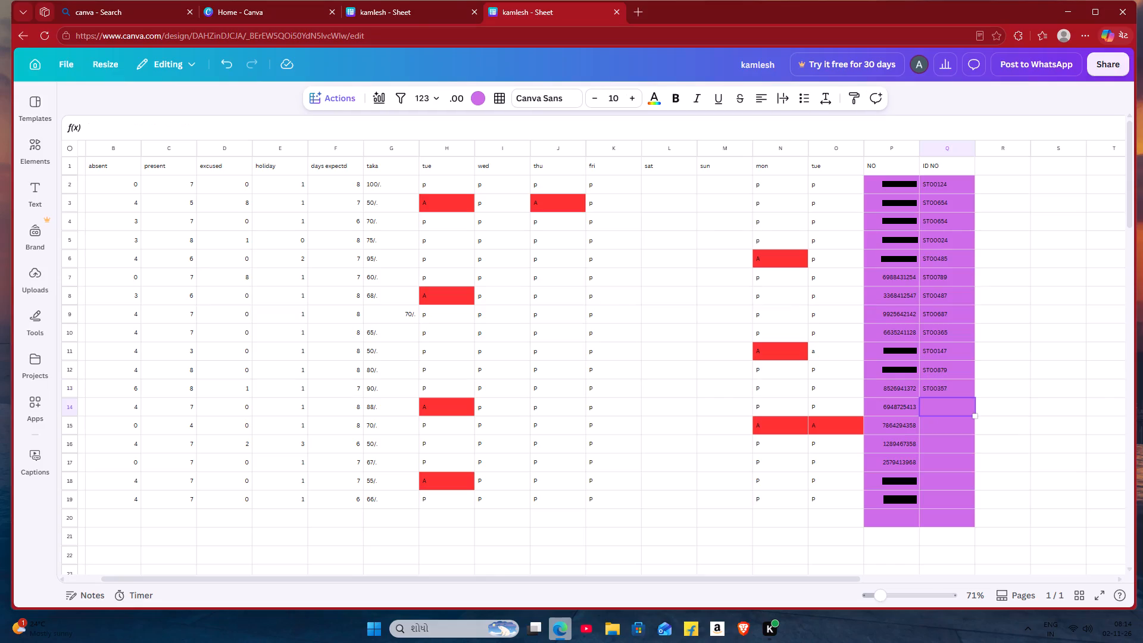
Enter the student's ID in row 14 of the ID NO column, using the ST00 prefix and three digits.
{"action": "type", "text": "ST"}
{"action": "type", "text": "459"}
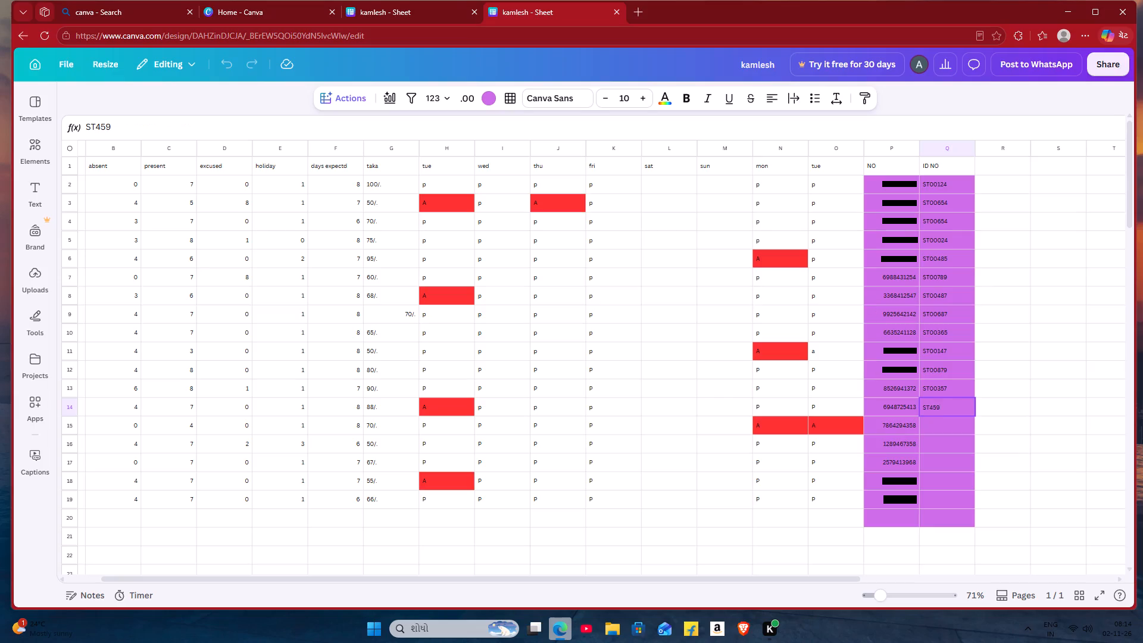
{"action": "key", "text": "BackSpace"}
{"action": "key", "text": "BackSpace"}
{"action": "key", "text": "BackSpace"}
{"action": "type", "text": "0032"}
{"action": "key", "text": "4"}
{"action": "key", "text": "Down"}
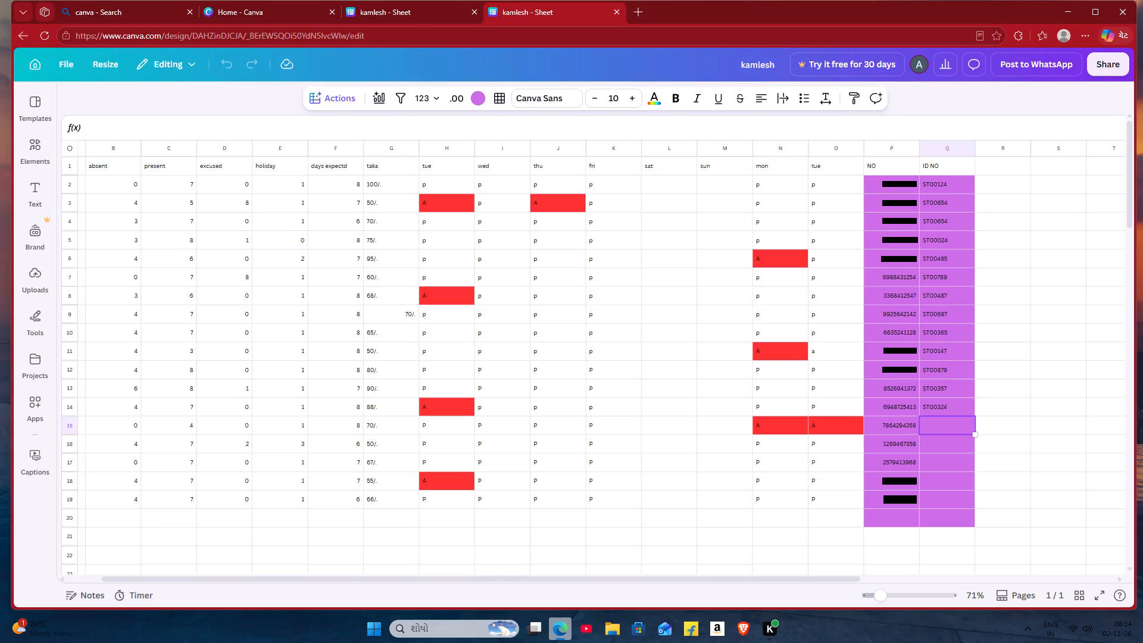
Enter the student's ID in row 15 of the ID NO column, using the ST00 prefix and three digits.
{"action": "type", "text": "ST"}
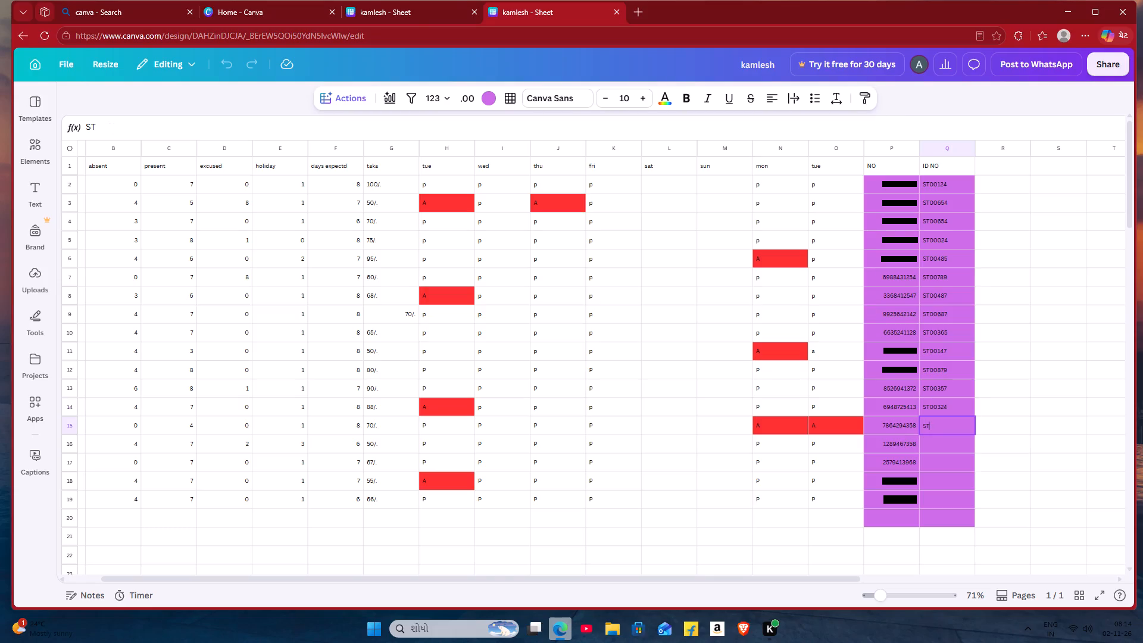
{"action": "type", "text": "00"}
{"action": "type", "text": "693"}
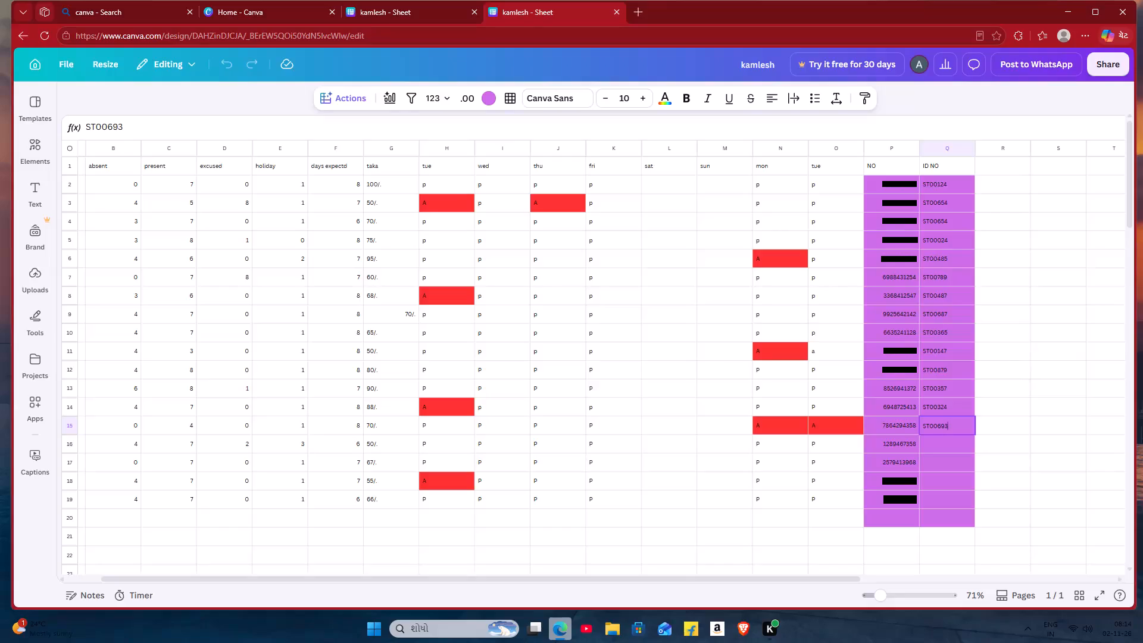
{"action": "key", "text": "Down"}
Enter the student's ID in row 16 of the ID NO column, using the ST00 prefix and three digits.
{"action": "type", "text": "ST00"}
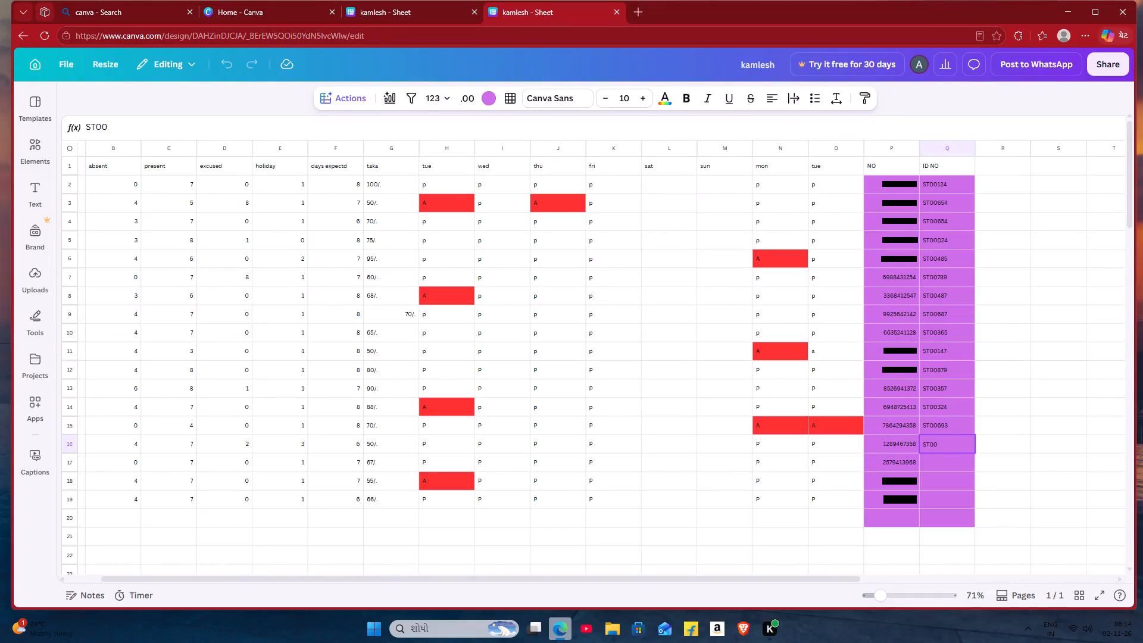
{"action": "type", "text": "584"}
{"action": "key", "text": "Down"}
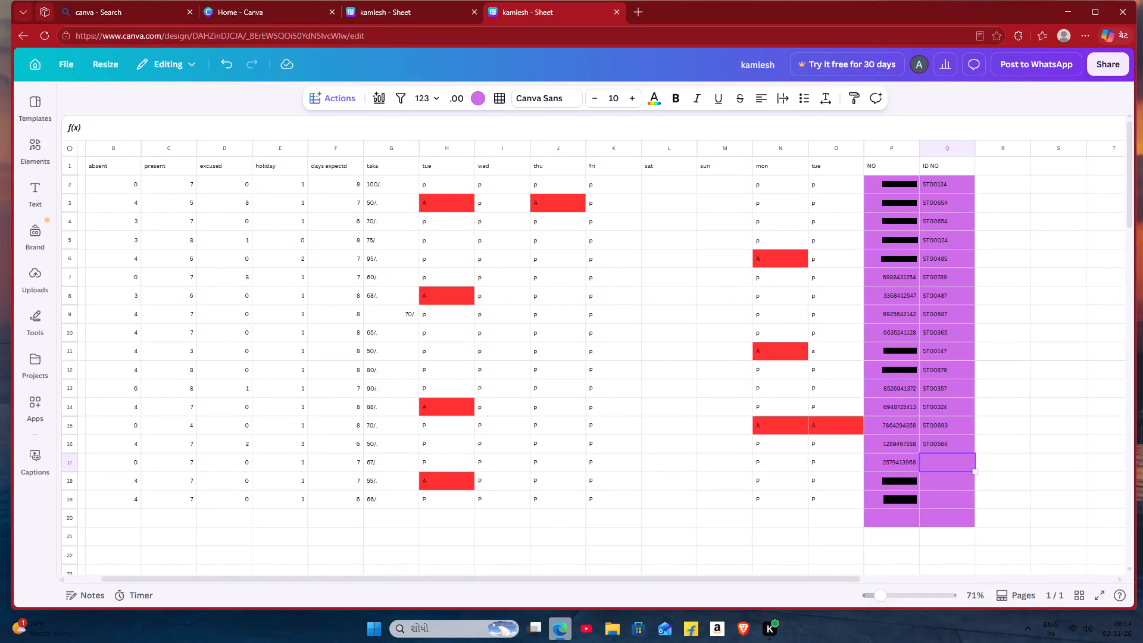
Enter the student's ID in row 17 of the ID NO column, using the ST00 prefix and three digits.
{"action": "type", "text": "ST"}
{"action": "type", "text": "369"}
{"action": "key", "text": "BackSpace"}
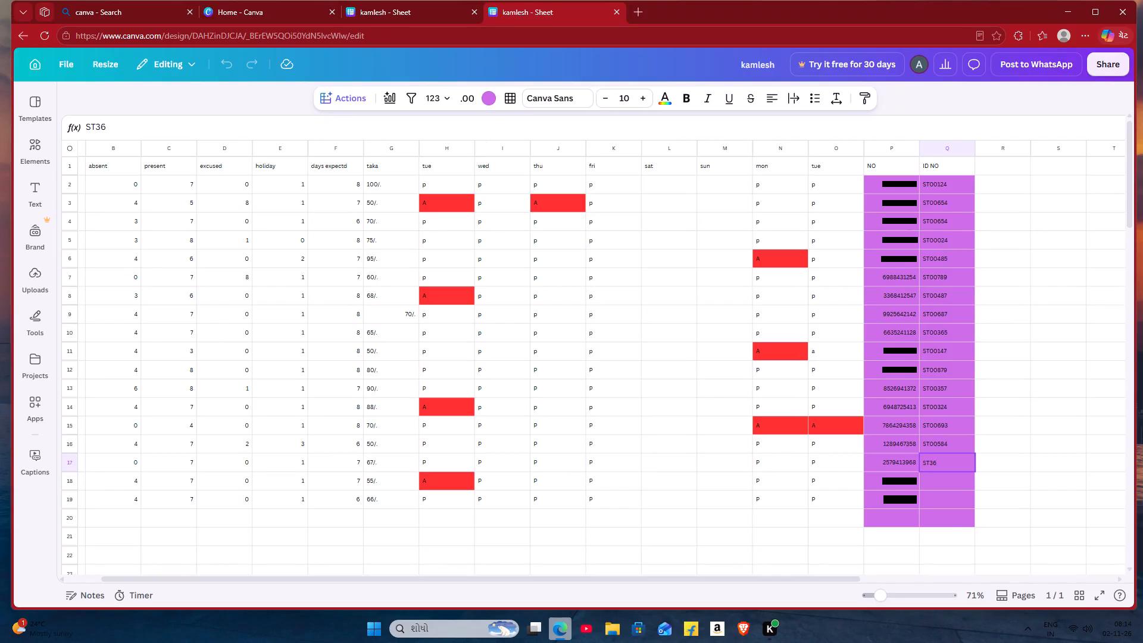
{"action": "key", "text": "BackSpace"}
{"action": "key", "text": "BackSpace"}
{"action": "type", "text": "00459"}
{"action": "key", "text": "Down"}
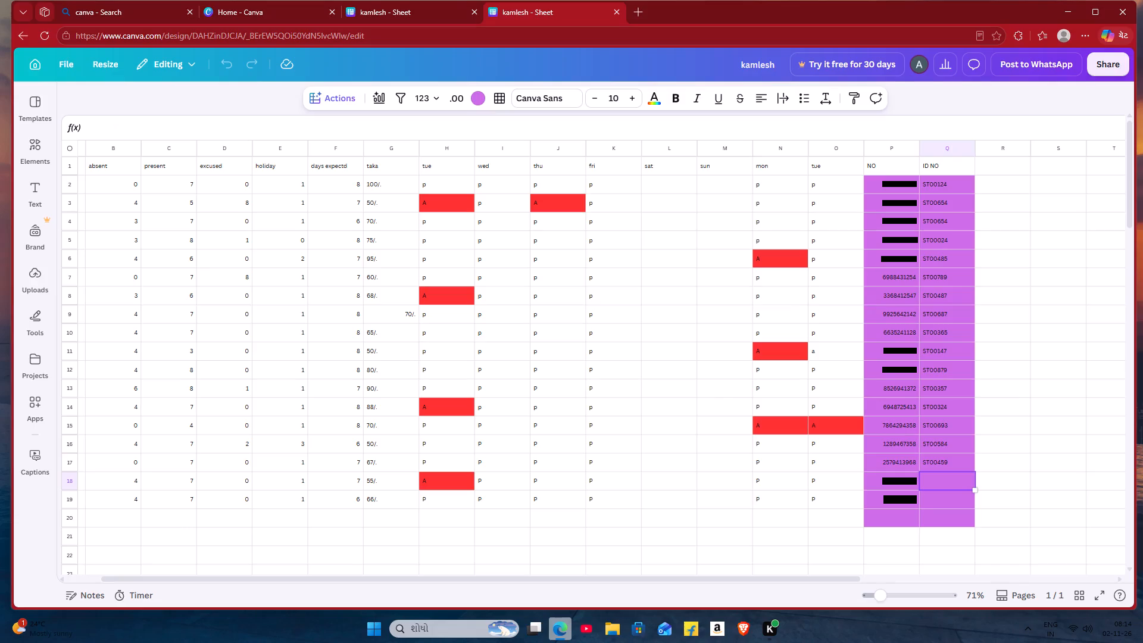
Enter the student's ID in row 18 of the ID NO column, using the ST00 prefix and three digits.
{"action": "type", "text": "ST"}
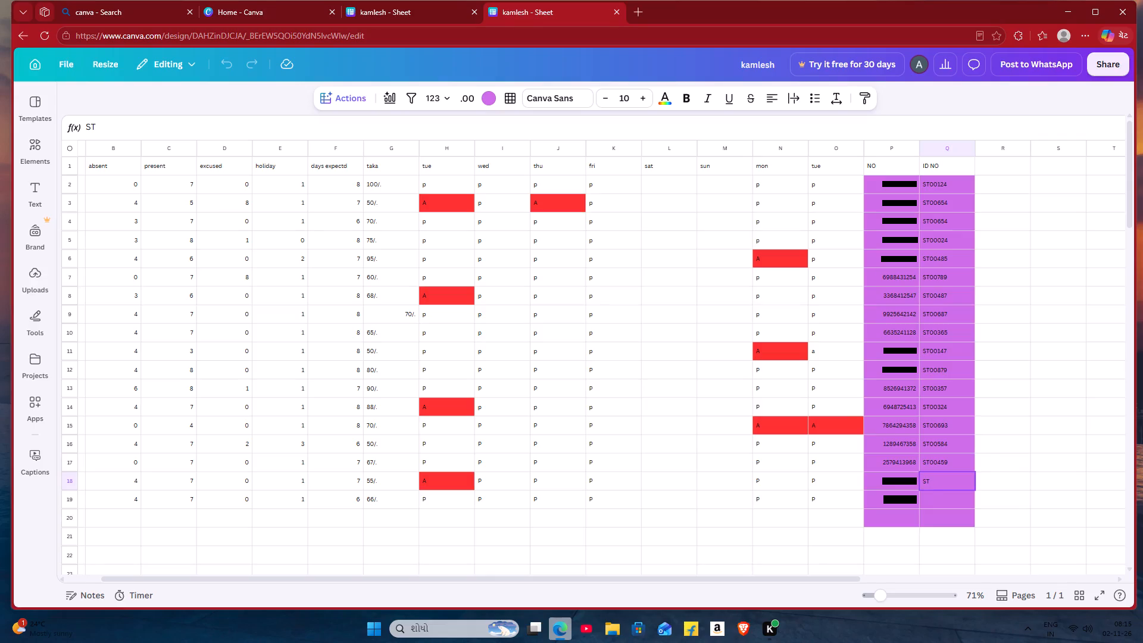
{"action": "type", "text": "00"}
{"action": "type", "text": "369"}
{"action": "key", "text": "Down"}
Enter the student's ID in row 19 of the ID NO column, using the ST00 prefix and three digits.
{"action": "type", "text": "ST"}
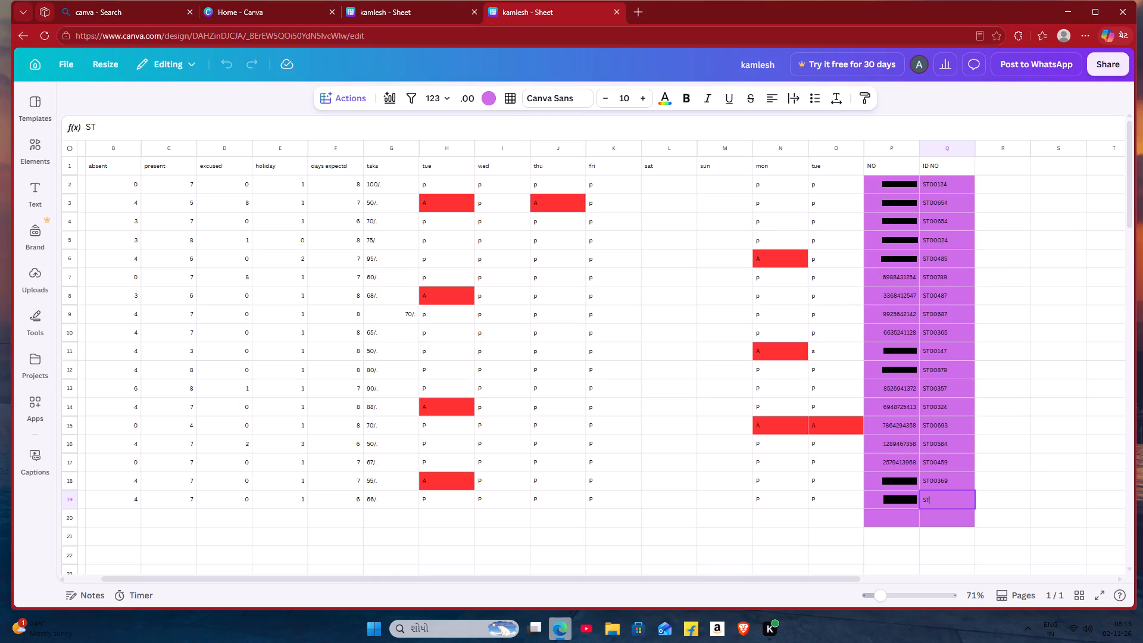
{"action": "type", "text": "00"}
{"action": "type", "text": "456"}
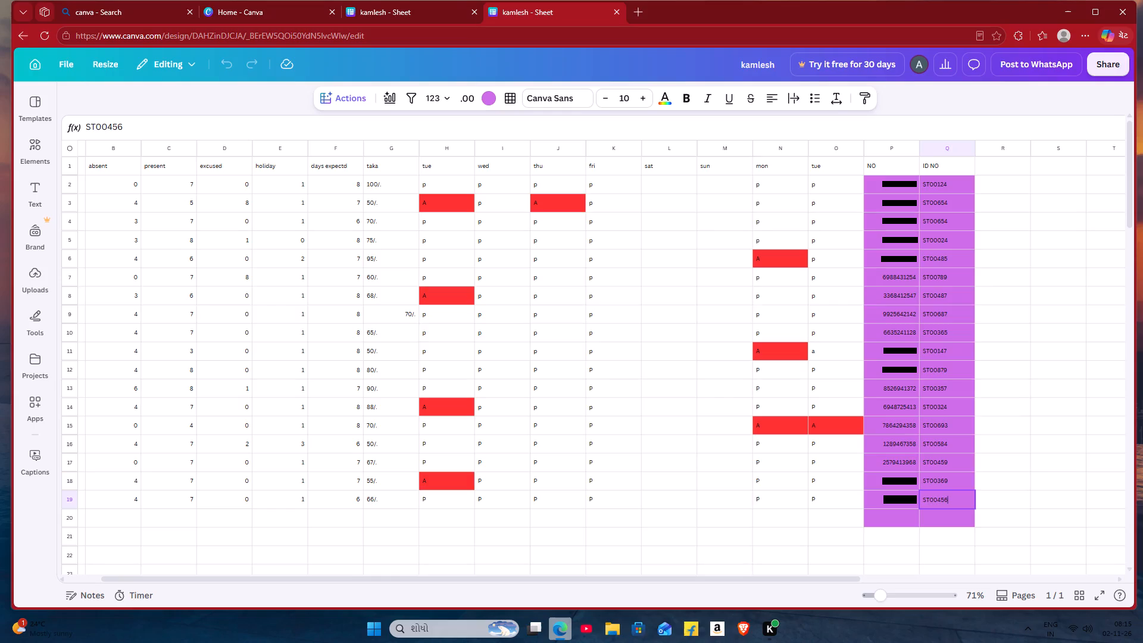